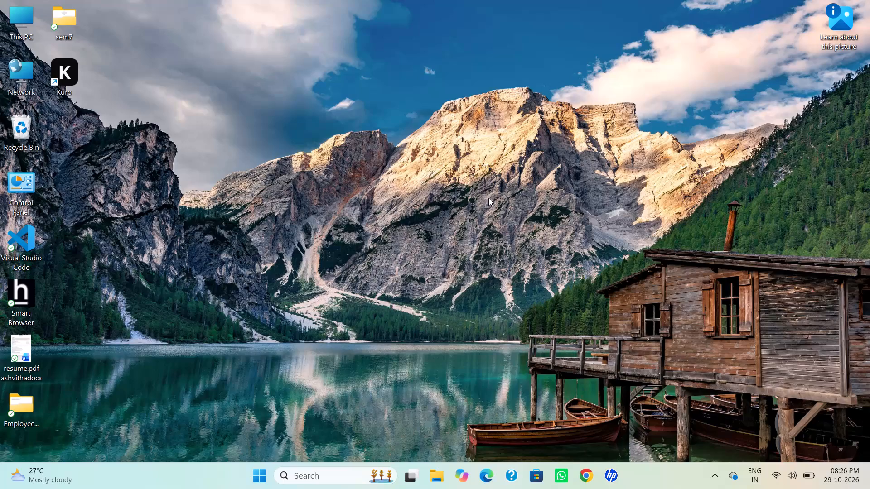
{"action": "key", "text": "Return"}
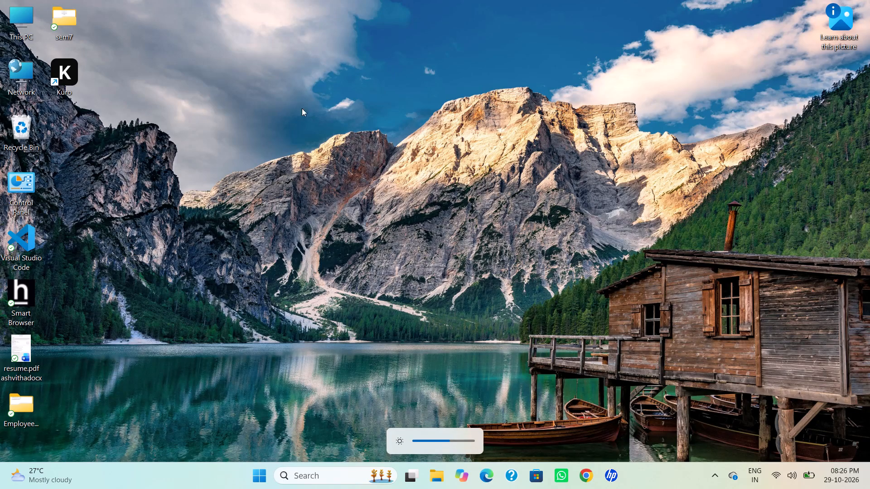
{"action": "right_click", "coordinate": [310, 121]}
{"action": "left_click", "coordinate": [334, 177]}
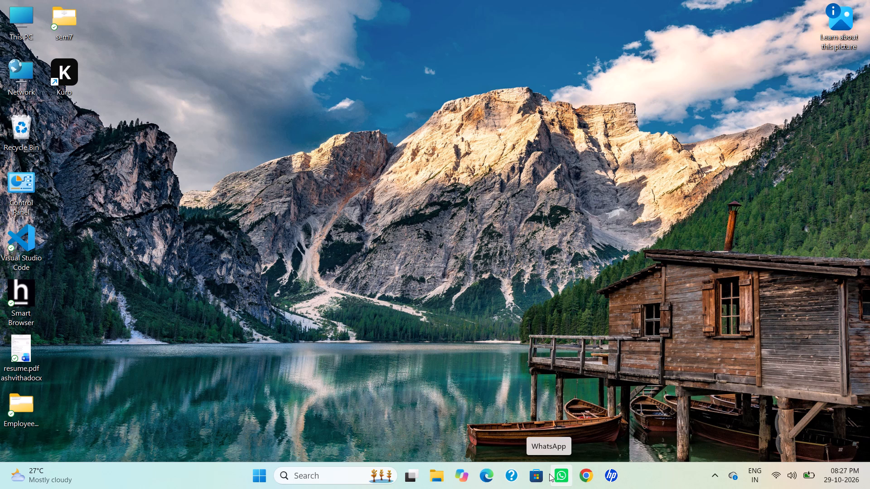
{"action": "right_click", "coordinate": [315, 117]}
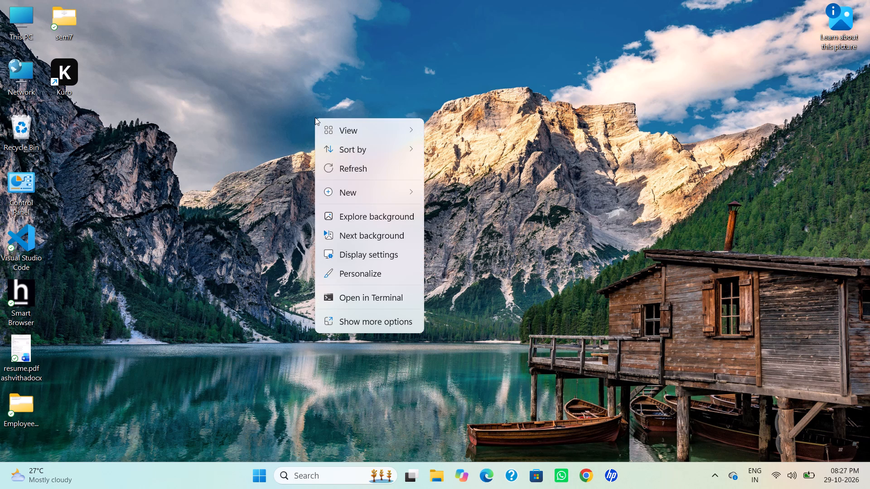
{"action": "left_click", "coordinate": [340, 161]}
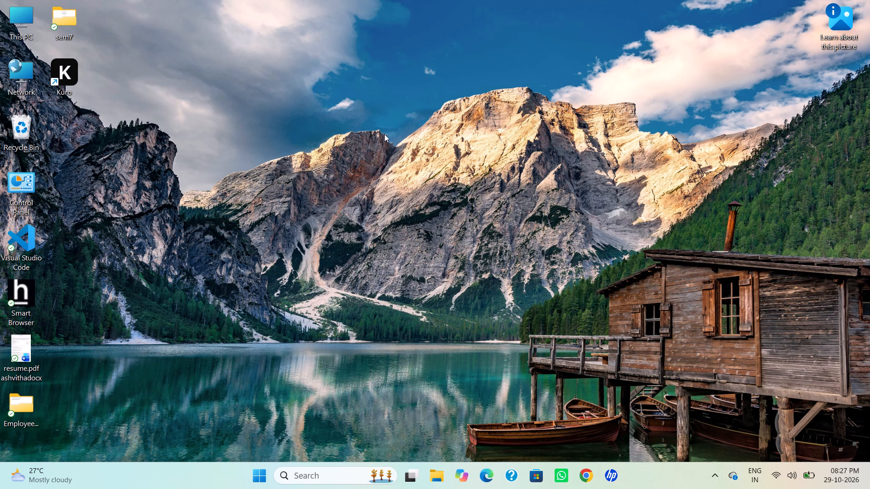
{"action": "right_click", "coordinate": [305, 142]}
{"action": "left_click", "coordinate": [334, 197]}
Open Google Chrome with the profile that has the green "m" avatar.
{"action": "double_click", "coordinate": [587, 473]}
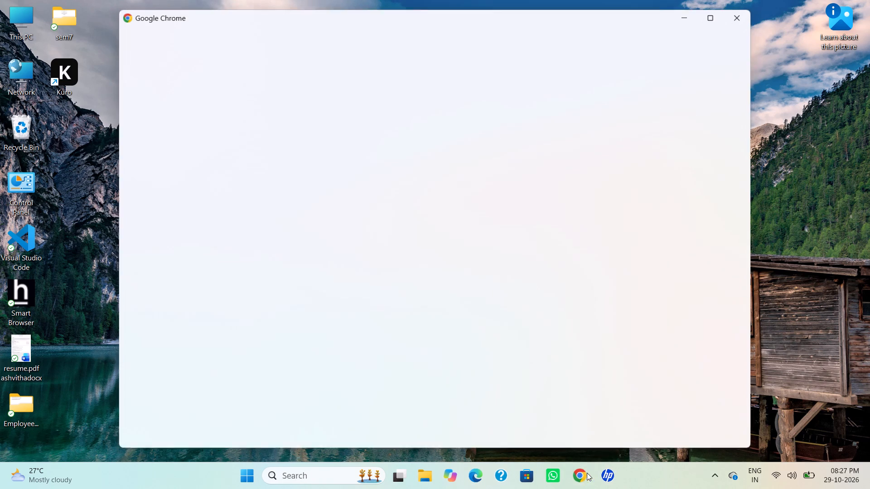
{"action": "left_click", "coordinate": [589, 243]}
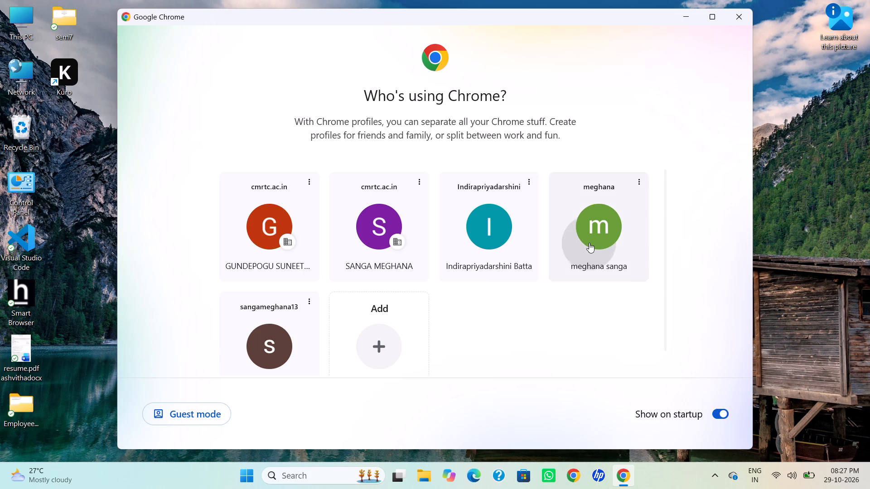
Search Google for "cmrtc dhondi".
{"action": "left_click", "coordinate": [407, 230]}
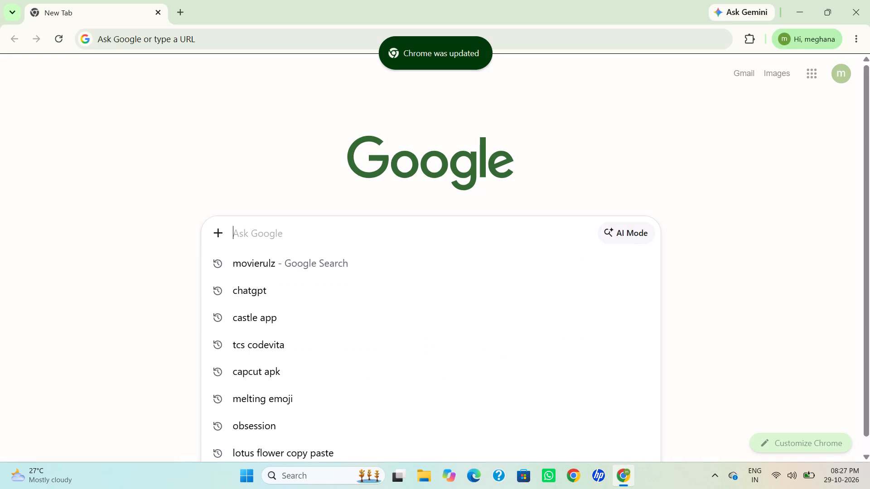
{"action": "type", "text": "cmrtc dhon"}
{"action": "type", "text": "di"}
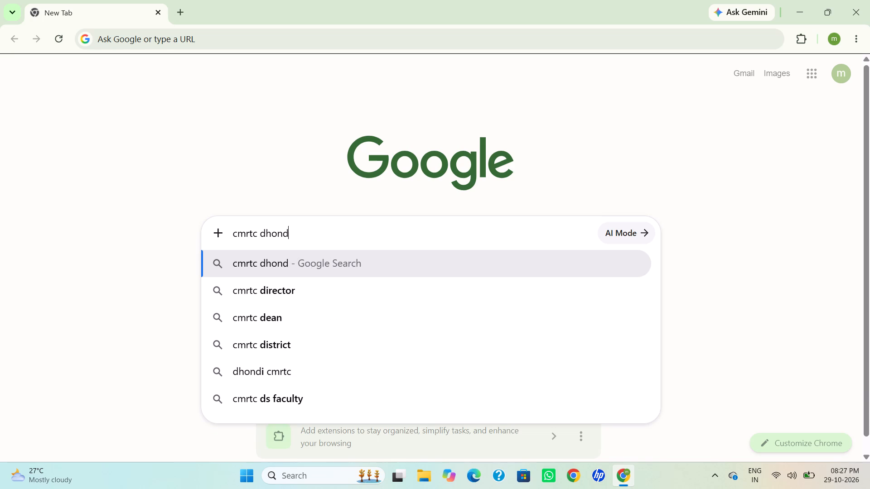
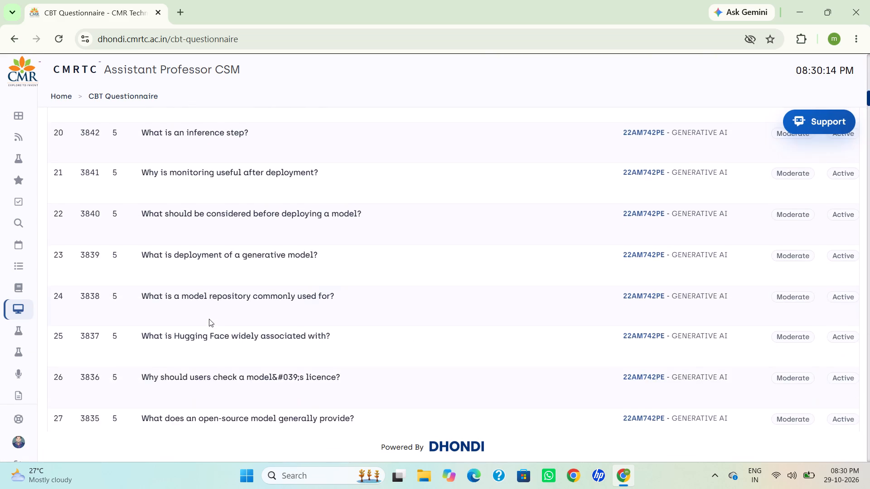
Examine the CBT Questionnaire list for Generative AI questions with missing answer options, including their option counts and marked status.
{"action": "scroll", "coordinate": [209, 319], "scroll_direction": "down", "scroll_amount": 3}
{"action": "scroll", "coordinate": [209, 319], "scroll_direction": "up", "scroll_amount": 1}
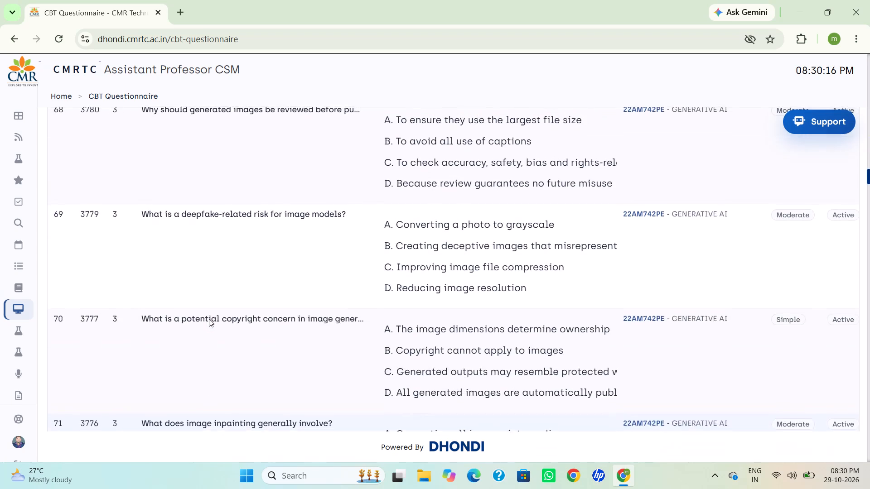
{"action": "scroll", "coordinate": [209, 319], "scroll_direction": "up", "scroll_amount": 1}
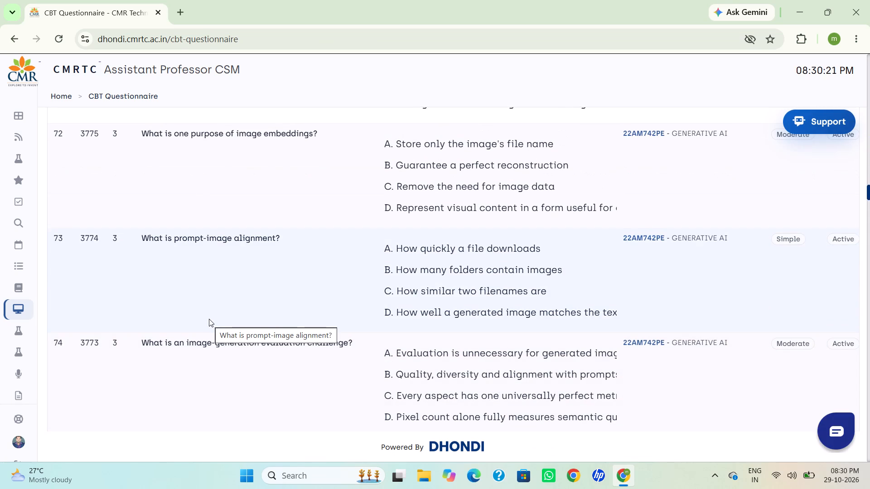
{"action": "scroll", "coordinate": [209, 319], "scroll_direction": "down", "scroll_amount": 4}
{"action": "scroll", "coordinate": [209, 319], "scroll_direction": "up", "scroll_amount": 9}
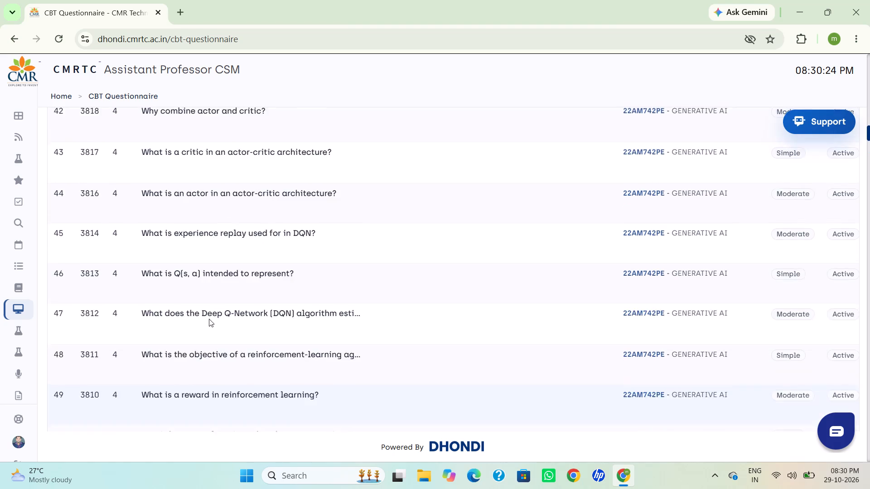
{"action": "scroll", "coordinate": [209, 319], "scroll_direction": "up", "scroll_amount": 1}
{"action": "scroll", "coordinate": [209, 319], "scroll_direction": "down", "scroll_amount": 1}
{"action": "scroll", "coordinate": [209, 319], "scroll_direction": "left", "scroll_amount": 4}
{"action": "scroll", "coordinate": [209, 319], "scroll_direction": "down", "scroll_amount": 2}
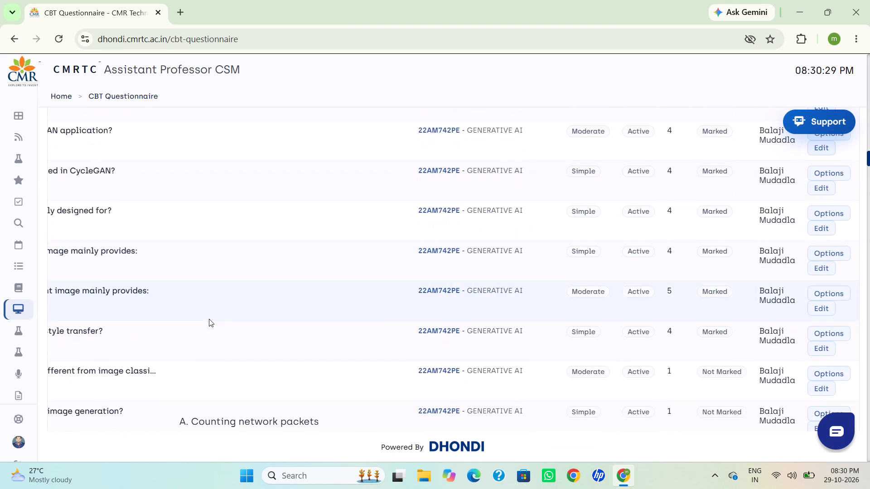
{"action": "scroll", "coordinate": [209, 319], "scroll_direction": "down", "scroll_amount": 2}
{"action": "scroll", "coordinate": [209, 319], "scroll_direction": "up", "scroll_amount": 3}
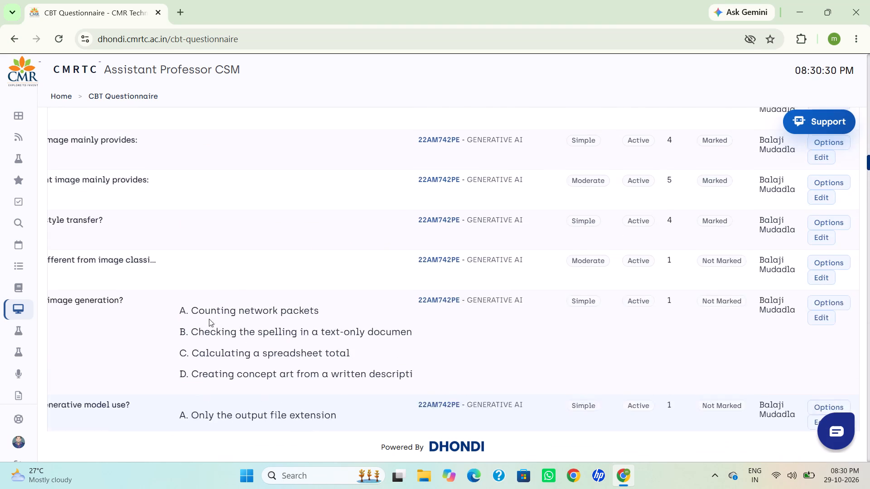
{"action": "scroll", "coordinate": [209, 319], "scroll_direction": "up", "scroll_amount": 1}
{"action": "scroll", "coordinate": [209, 319], "scroll_direction": "right", "scroll_amount": 2}
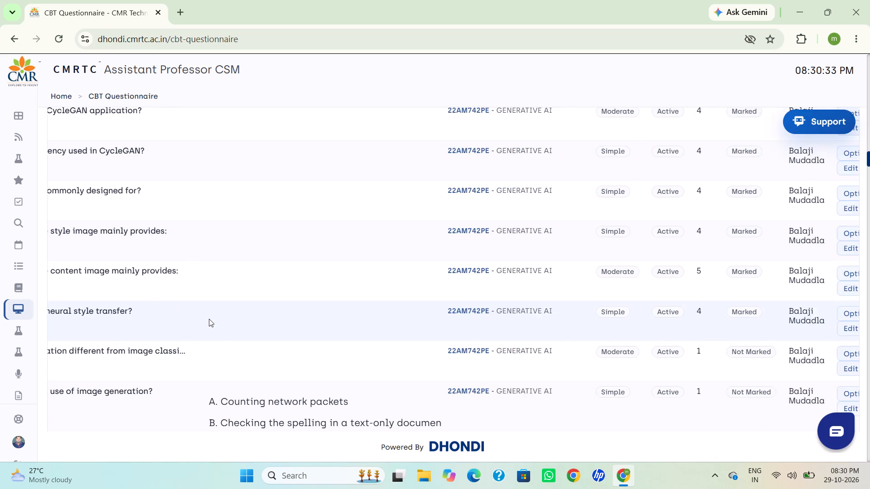
{"action": "scroll", "coordinate": [209, 319], "scroll_direction": "right", "scroll_amount": 4}
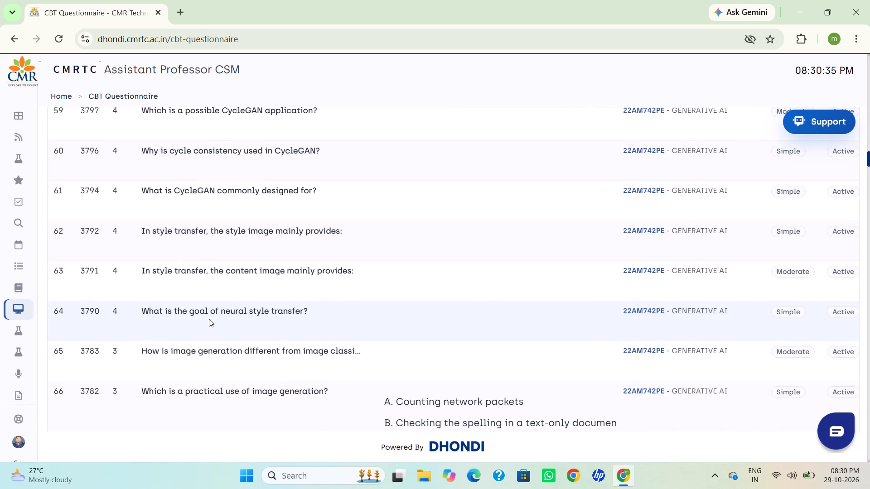
{"action": "scroll", "coordinate": [209, 319], "scroll_direction": "right", "scroll_amount": 1}
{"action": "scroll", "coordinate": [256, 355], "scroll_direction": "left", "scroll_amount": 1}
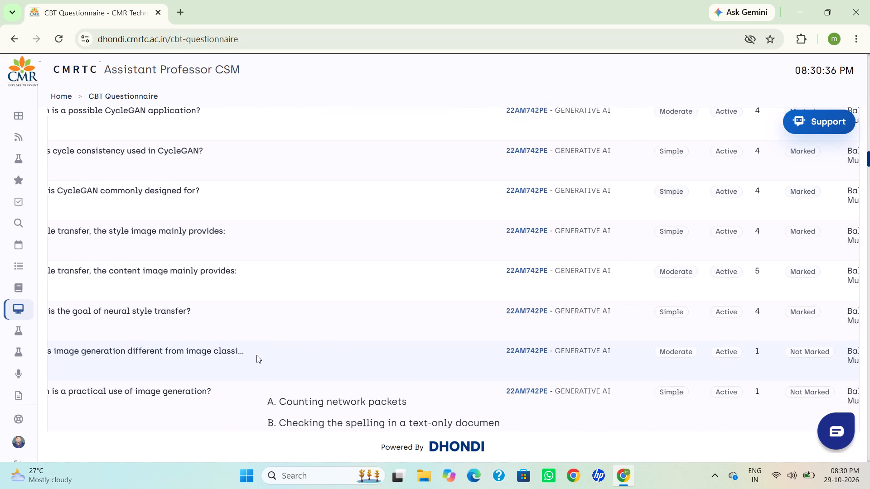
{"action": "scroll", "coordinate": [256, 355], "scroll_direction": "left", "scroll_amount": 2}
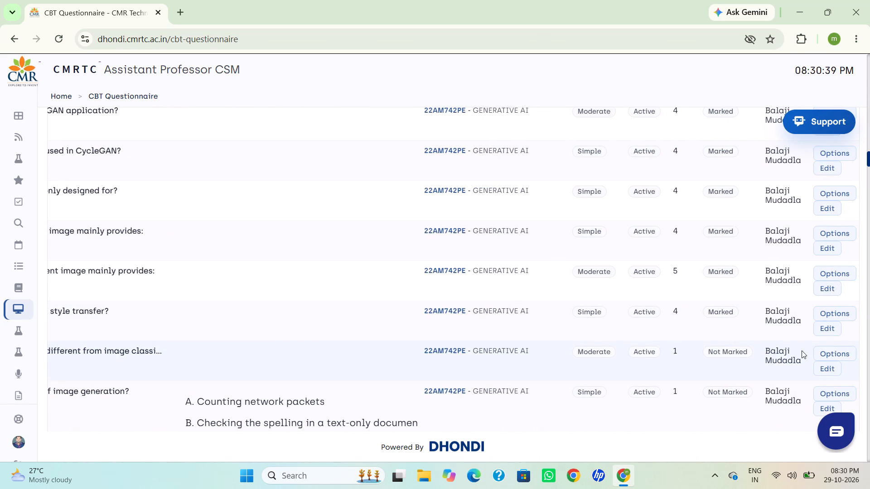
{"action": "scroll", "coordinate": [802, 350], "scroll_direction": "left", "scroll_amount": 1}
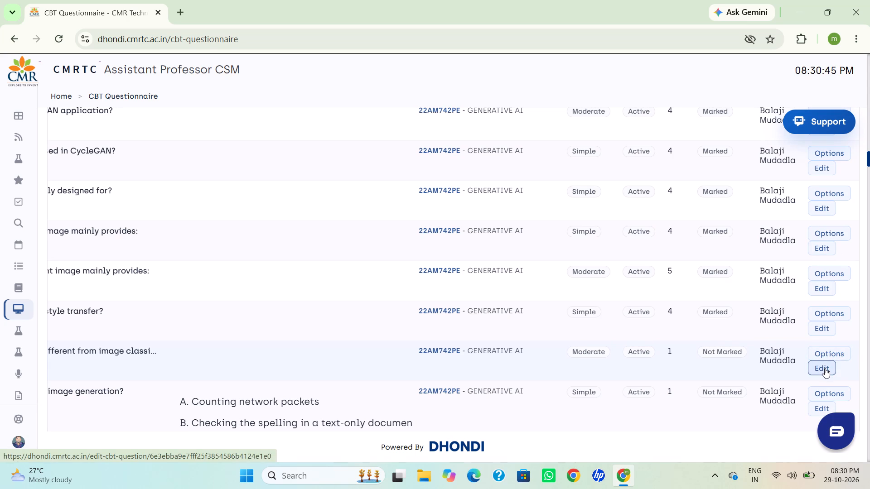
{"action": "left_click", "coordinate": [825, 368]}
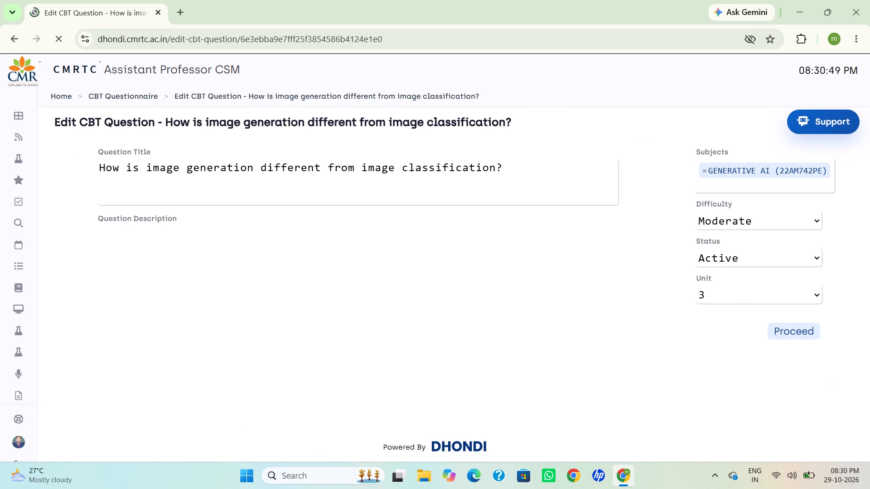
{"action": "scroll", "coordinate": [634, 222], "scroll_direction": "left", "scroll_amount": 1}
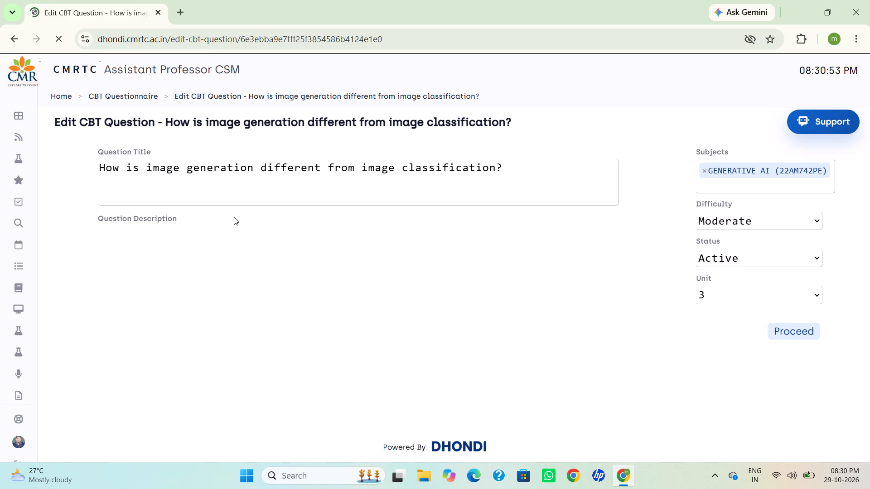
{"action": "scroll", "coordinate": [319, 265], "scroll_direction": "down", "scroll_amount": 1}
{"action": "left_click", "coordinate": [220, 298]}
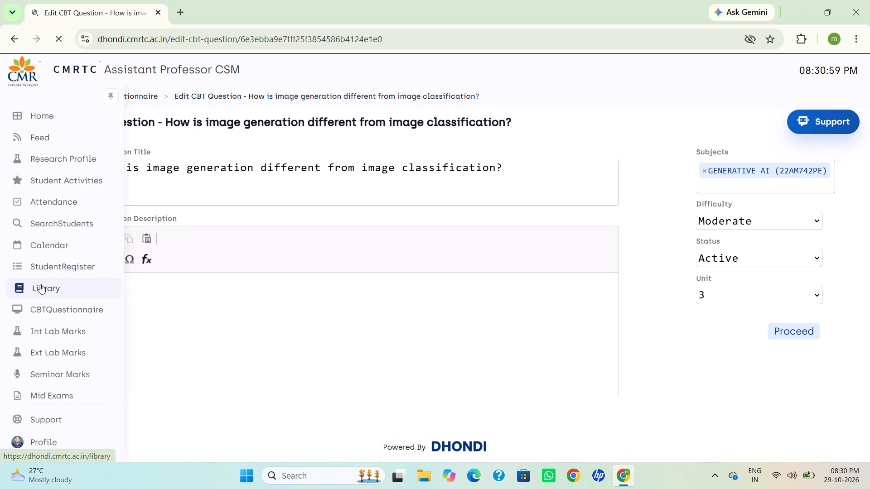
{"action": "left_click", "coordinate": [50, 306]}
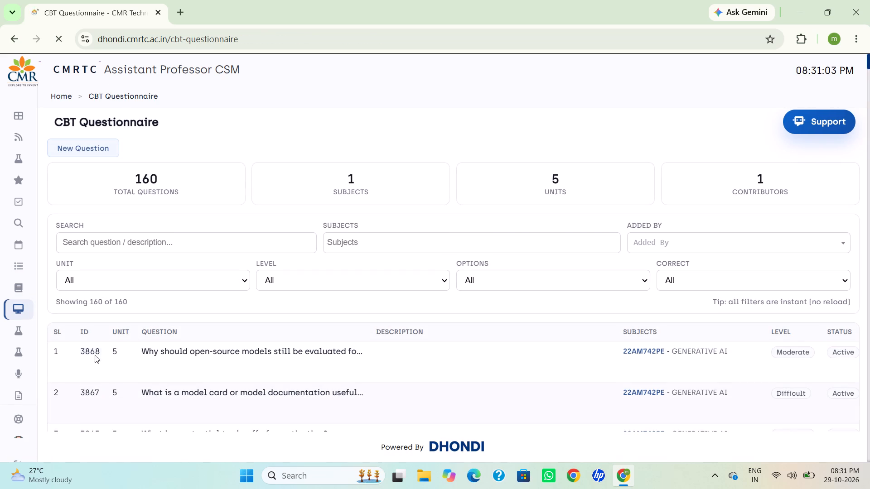
Open the options page of the unit 3 question "How is image generation different from image classification?" (ID 3783).
{"action": "scroll", "coordinate": [117, 377], "scroll_direction": "down", "scroll_amount": 7}
{"action": "scroll", "coordinate": [117, 377], "scroll_direction": "up", "scroll_amount": 1}
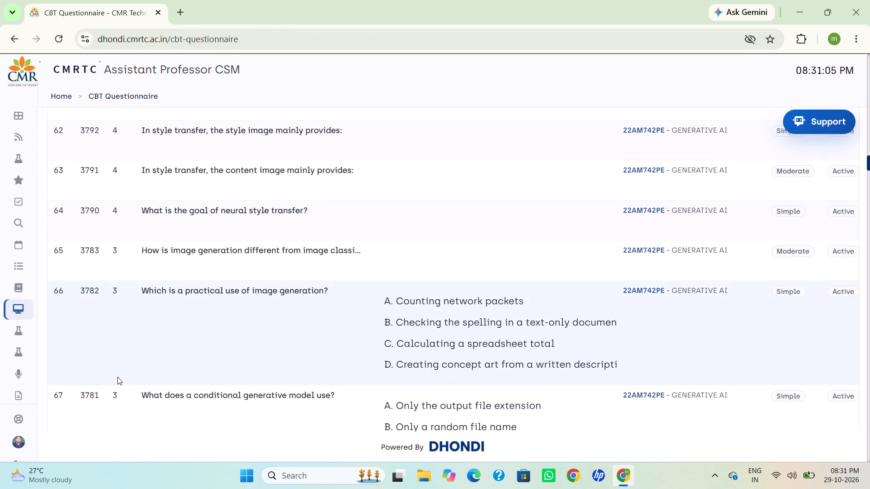
{"action": "scroll", "coordinate": [117, 377], "scroll_direction": "down", "scroll_amount": 3}
{"action": "scroll", "coordinate": [117, 377], "scroll_direction": "up", "scroll_amount": 1}
{"action": "scroll", "coordinate": [117, 377], "scroll_direction": "down", "scroll_amount": 3}
{"action": "scroll", "coordinate": [117, 377], "scroll_direction": "up", "scroll_amount": 6}
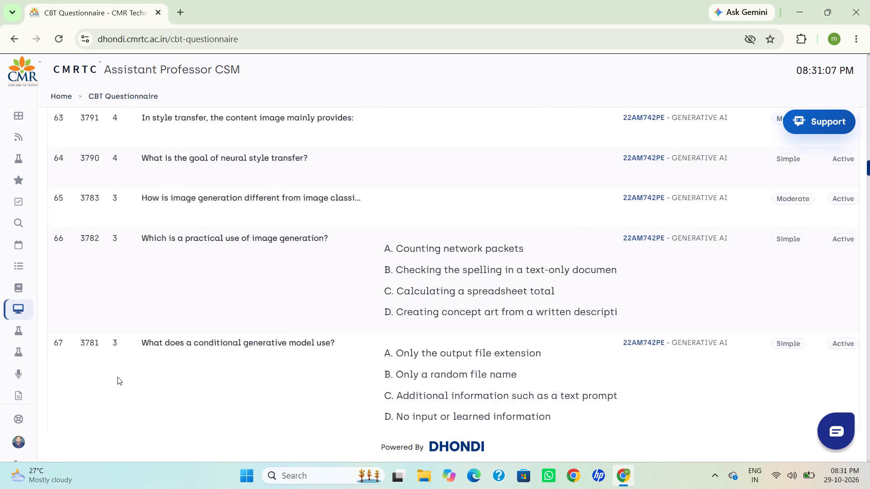
{"action": "scroll", "coordinate": [117, 377], "scroll_direction": "up", "scroll_amount": 2}
{"action": "scroll", "coordinate": [117, 377], "scroll_direction": "down", "scroll_amount": 2}
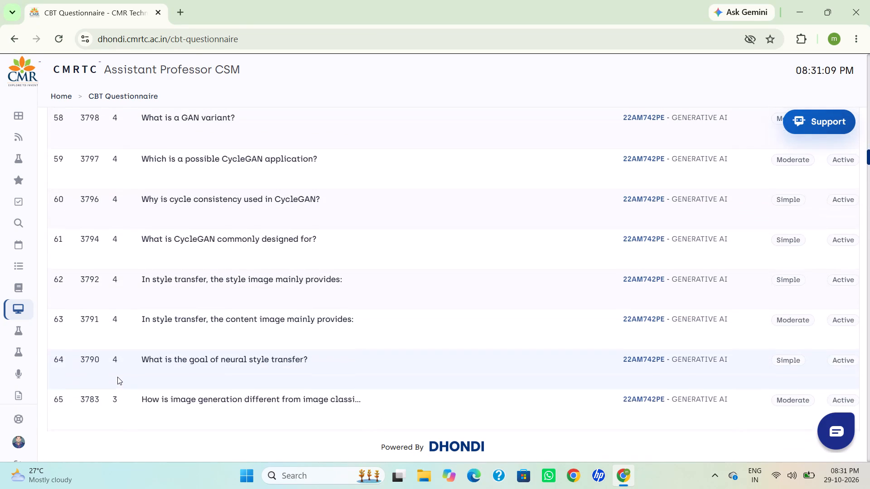
{"action": "scroll", "coordinate": [117, 377], "scroll_direction": "down", "scroll_amount": 2}
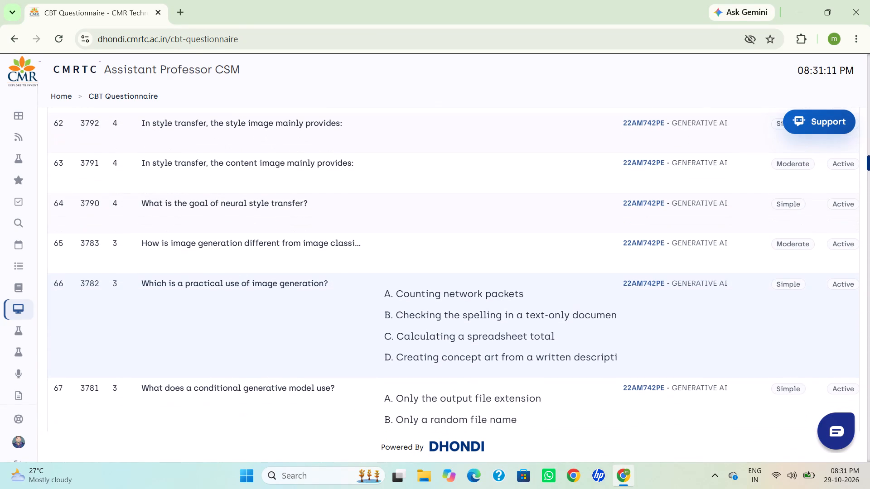
{"action": "scroll", "coordinate": [778, 254], "scroll_direction": "left", "scroll_amount": 3}
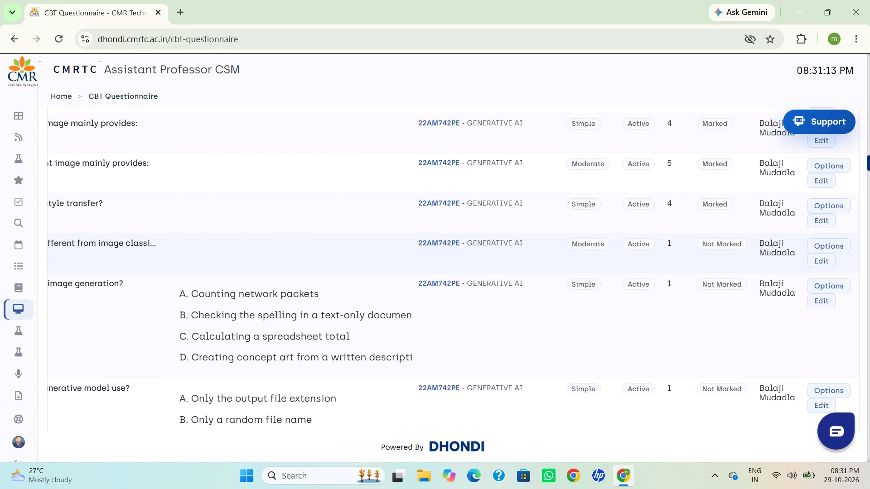
{"action": "left_click", "coordinate": [817, 247]}
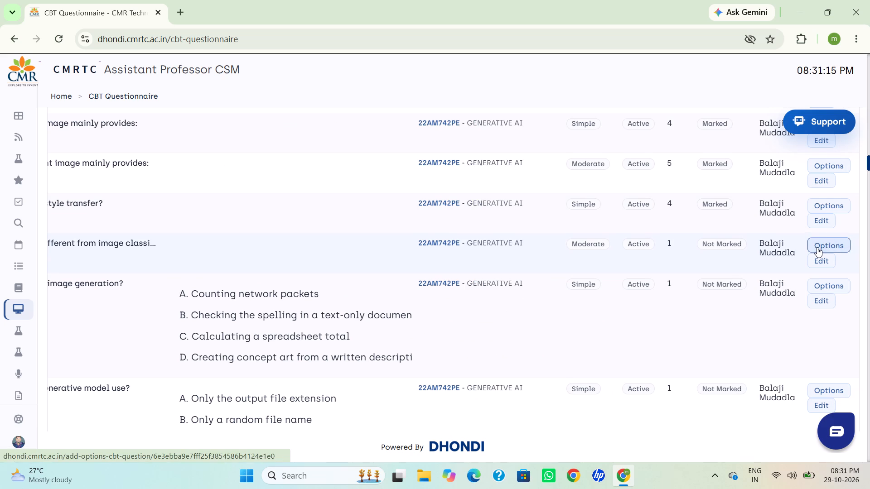
Place the cursor in the empty Option text box for a new answer option, and switch to WhatsApp.
{"action": "scroll", "coordinate": [627, 329], "scroll_direction": "down", "scroll_amount": 1}
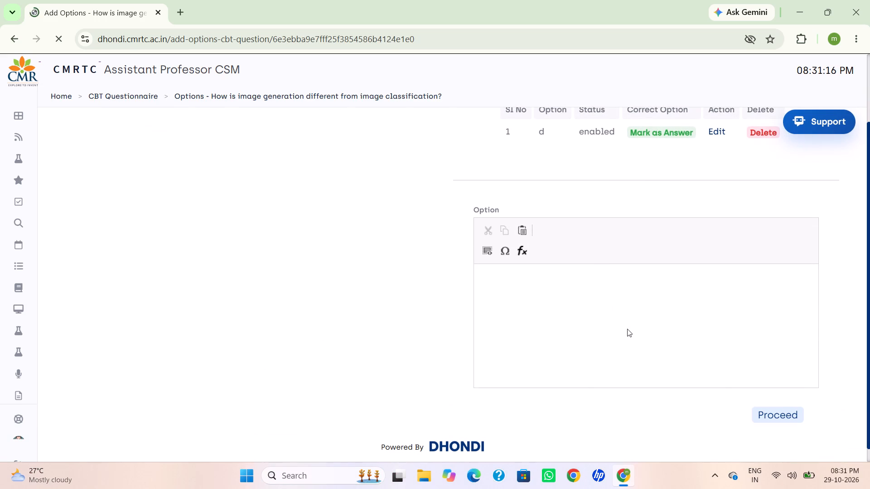
{"action": "left_click", "coordinate": [564, 293]}
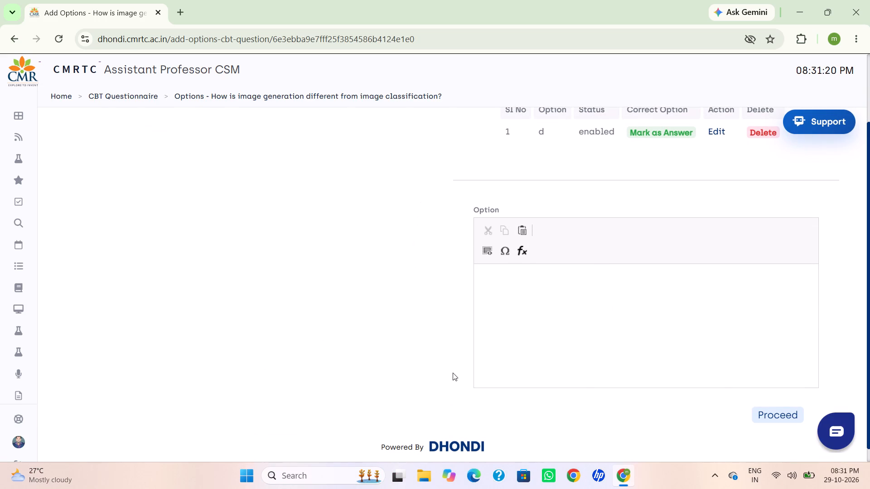
{"action": "left_click", "coordinate": [542, 474]}
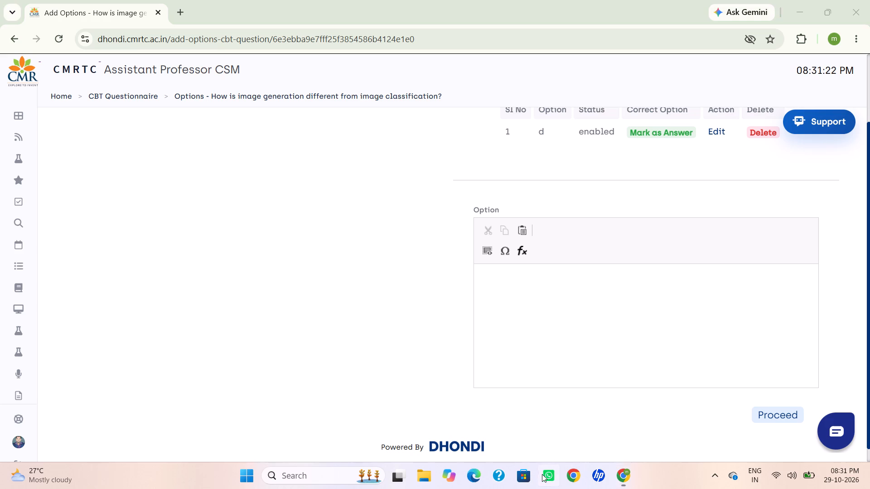
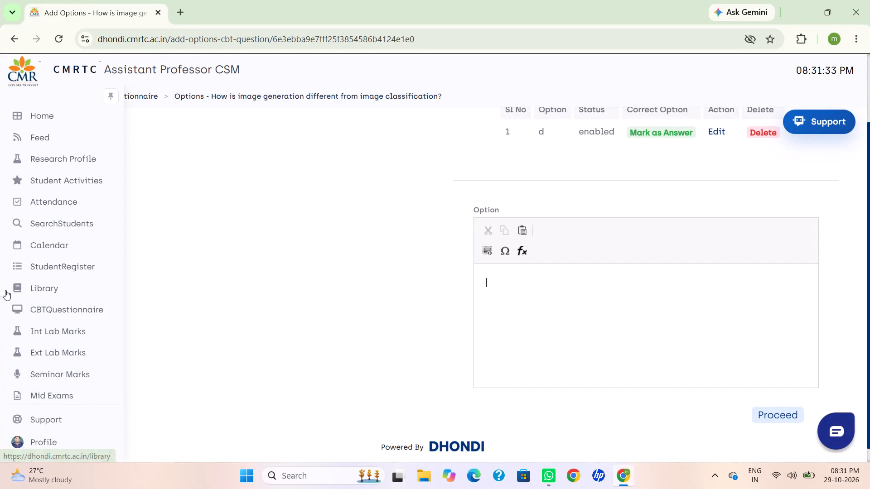
From the CBT Questionnaire list, open the unit 3 question "Which is a practical use of image generation?" (ID 3782) for editing.
{"action": "left_click", "coordinate": [36, 308]}
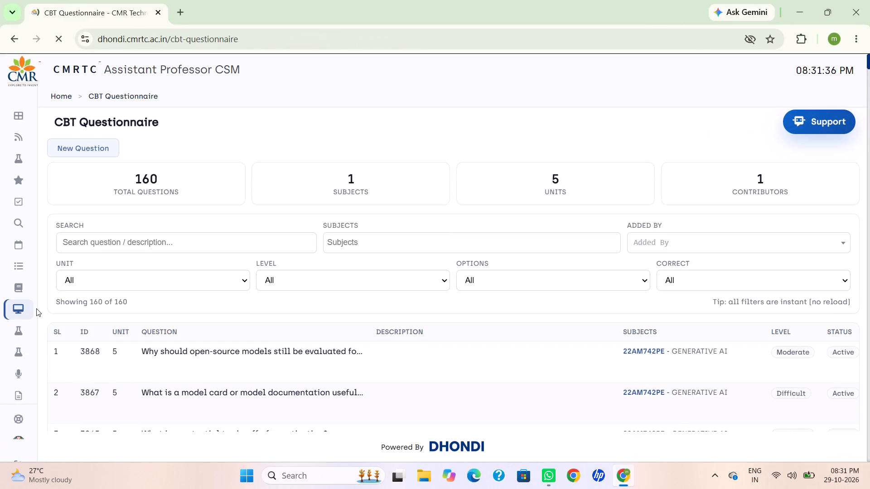
{"action": "scroll", "coordinate": [80, 372], "scroll_direction": "down", "scroll_amount": 6}
{"action": "scroll", "coordinate": [80, 372], "scroll_direction": "up", "scroll_amount": 1}
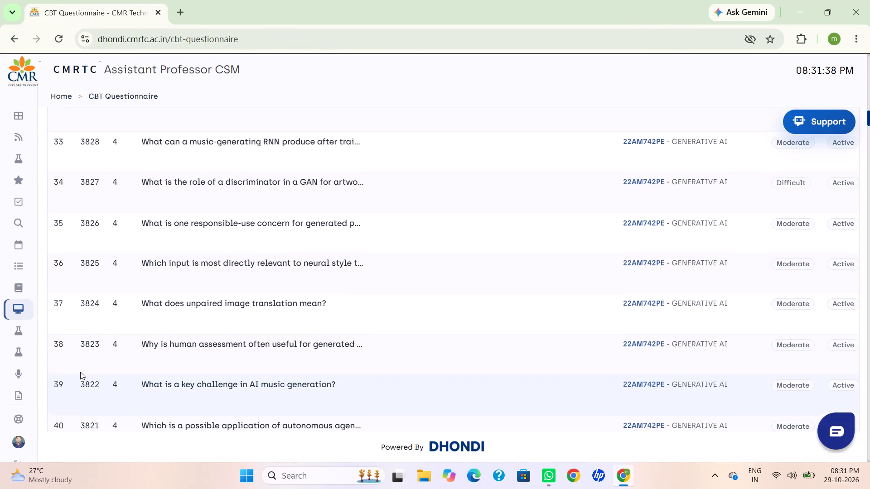
{"action": "scroll", "coordinate": [80, 372], "scroll_direction": "up", "scroll_amount": 1}
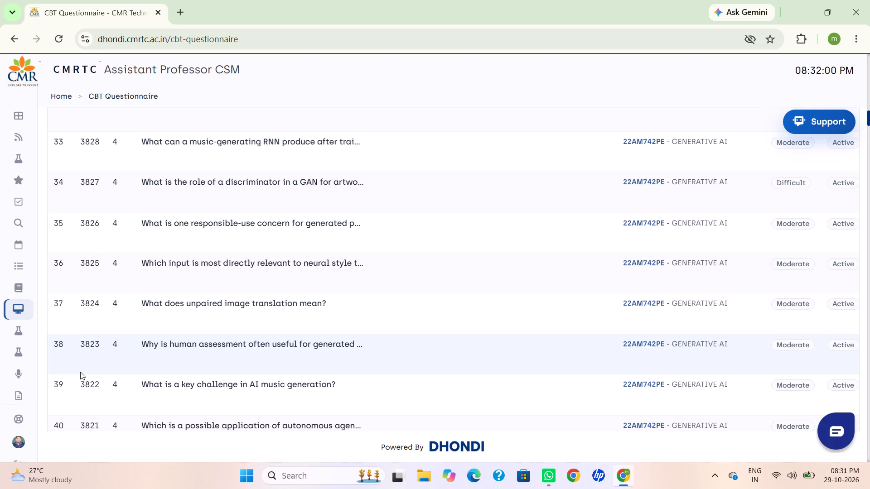
{"action": "left_click_drag", "start_coordinate": [80, 372], "coordinate": [229, 309]}
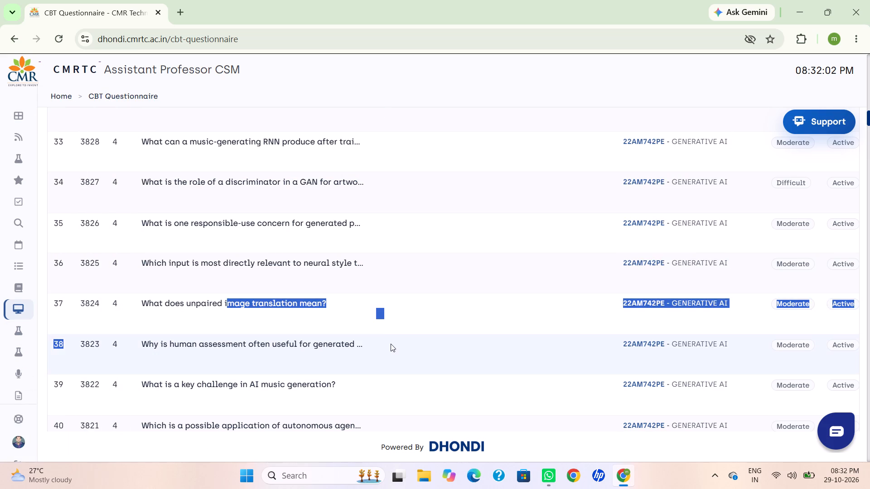
{"action": "left_click", "coordinate": [391, 344]}
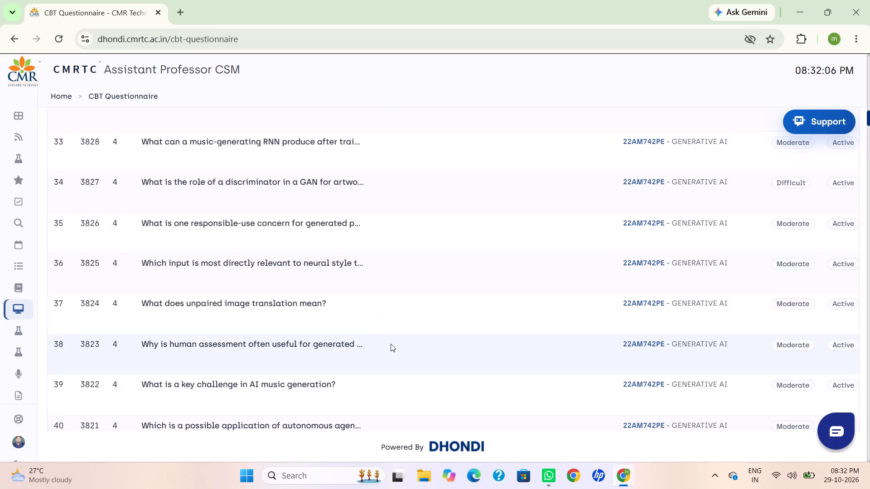
{"action": "scroll", "coordinate": [421, 330], "scroll_direction": "down", "scroll_amount": 2}
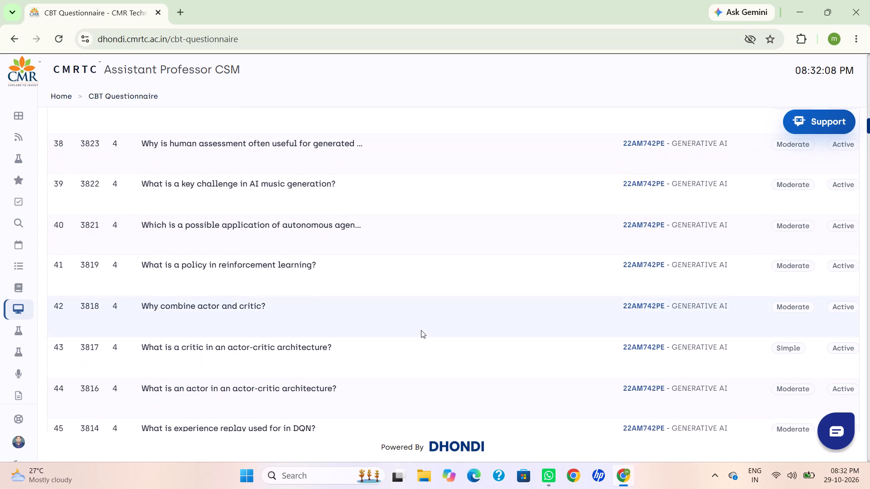
{"action": "scroll", "coordinate": [421, 330], "scroll_direction": "down", "scroll_amount": 2}
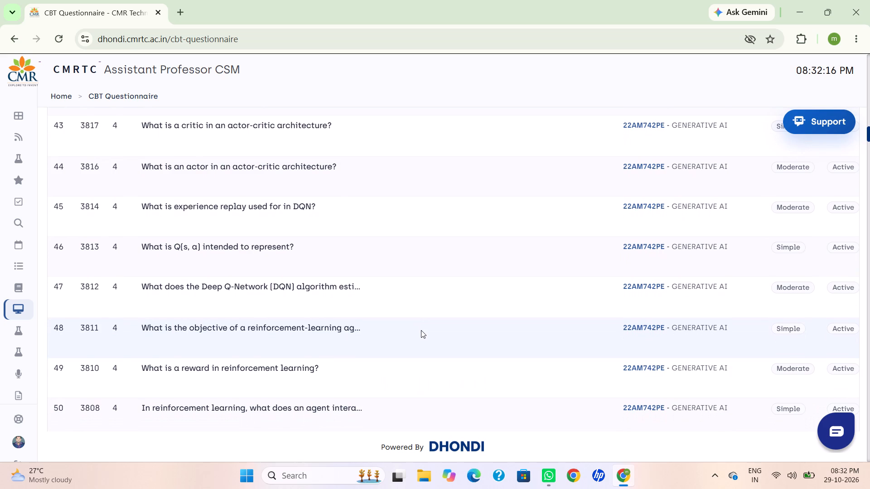
{"action": "scroll", "coordinate": [421, 330], "scroll_direction": "down", "scroll_amount": 2}
{"action": "scroll", "coordinate": [421, 330], "scroll_direction": "up", "scroll_amount": 1}
{"action": "scroll", "coordinate": [421, 330], "scroll_direction": "down", "scroll_amount": 1}
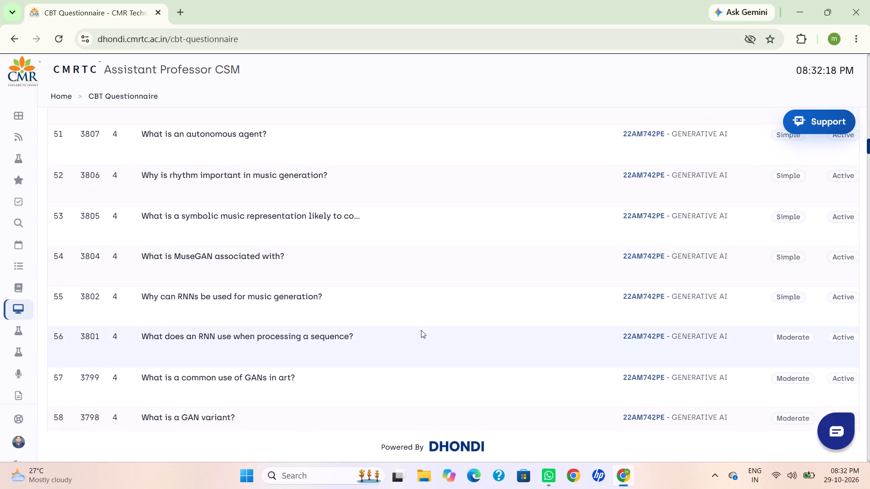
{"action": "scroll", "coordinate": [421, 330], "scroll_direction": "left", "scroll_amount": 4}
{"action": "scroll", "coordinate": [421, 330], "scroll_direction": "down", "scroll_amount": 1}
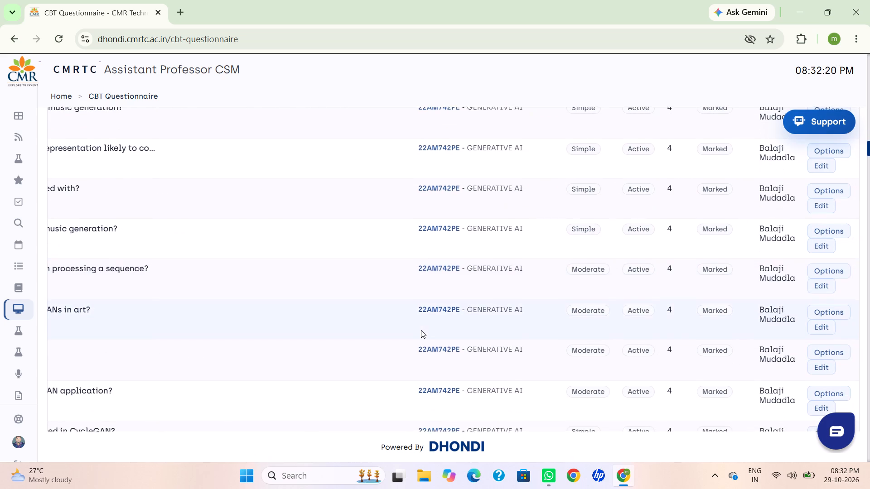
{"action": "scroll", "coordinate": [421, 330], "scroll_direction": "down", "scroll_amount": 4}
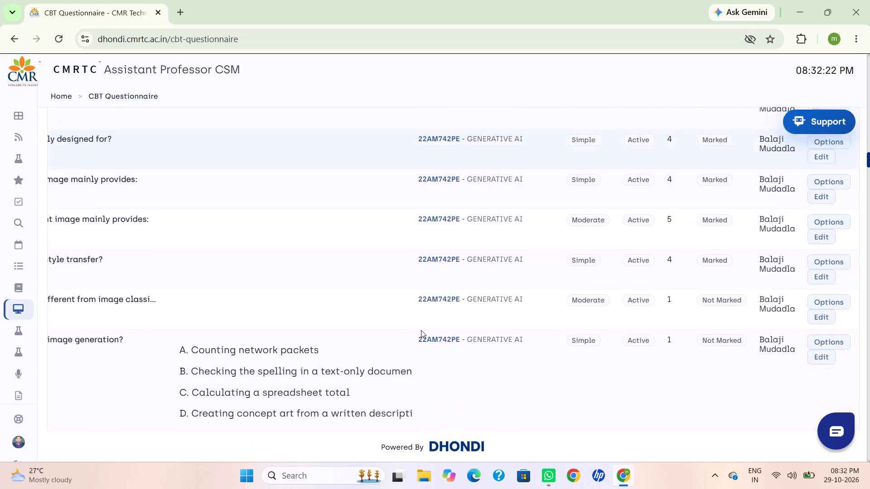
{"action": "scroll", "coordinate": [421, 330], "scroll_direction": "up", "scroll_amount": 3}
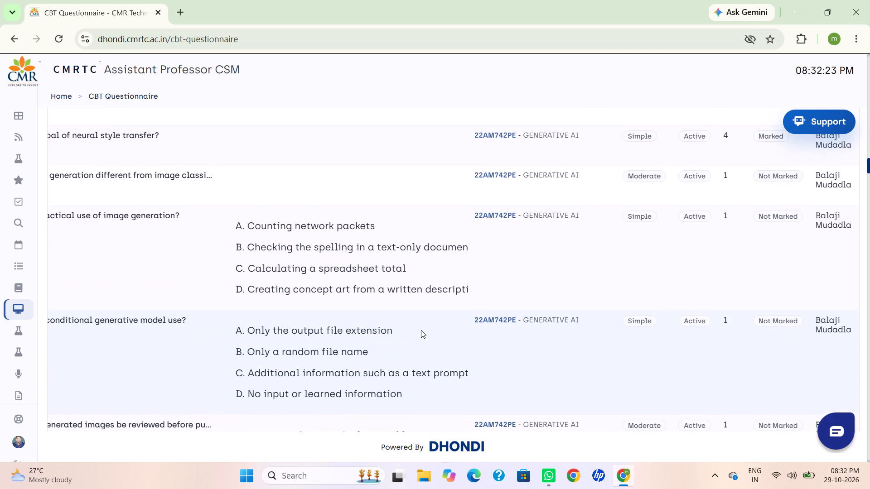
{"action": "scroll", "coordinate": [421, 330], "scroll_direction": "up", "scroll_amount": 1}
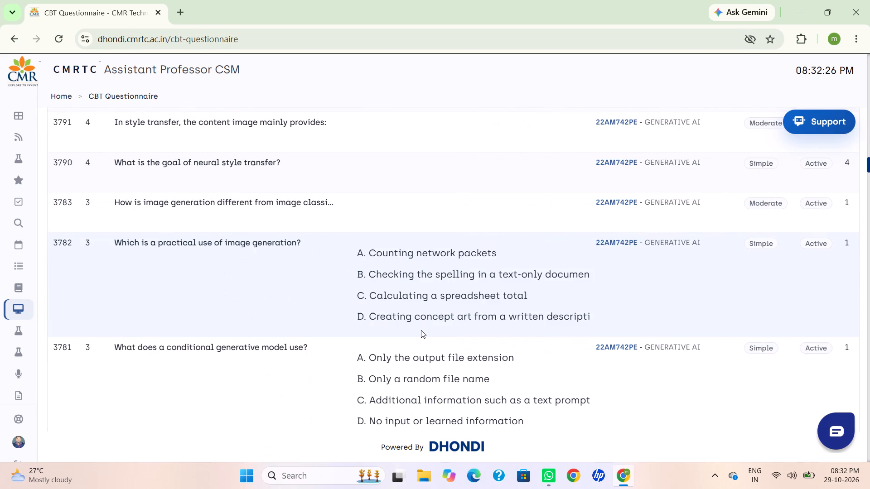
{"action": "scroll", "coordinate": [421, 330], "scroll_direction": "up", "scroll_amount": 1}
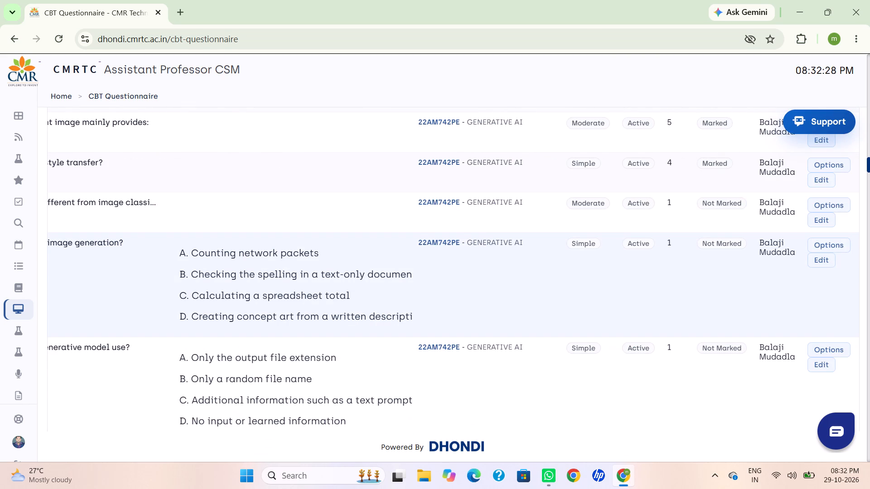
{"action": "left_click", "coordinate": [829, 259]}
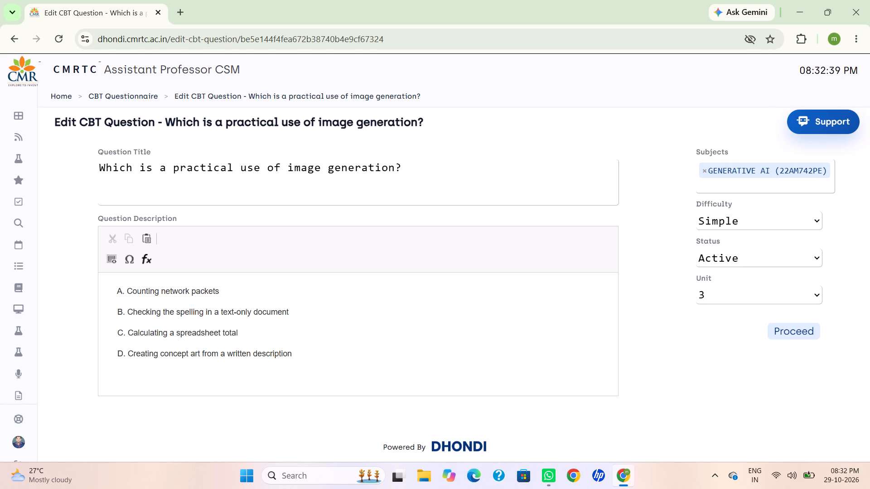
Cut all four lettered answer choices (A to D) out of the question description and save the question.
{"action": "left_click_drag", "start_coordinate": [117, 292], "coordinate": [310, 361]}
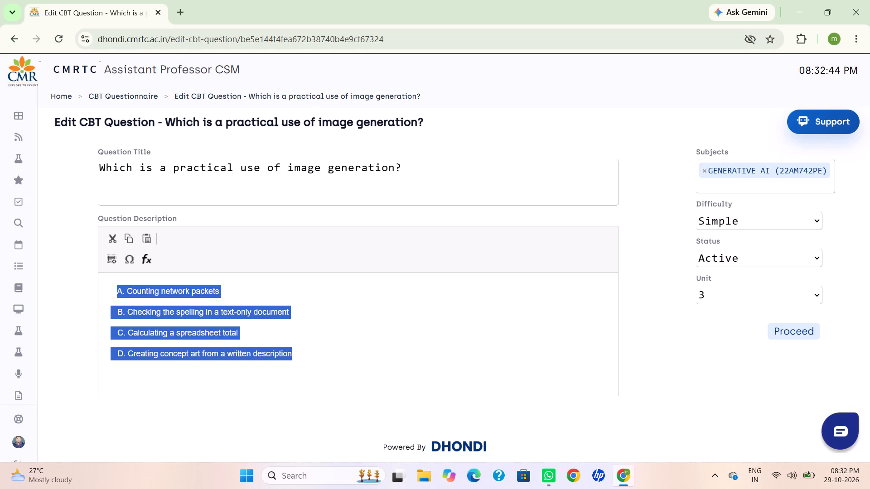
{"action": "key", "text": "ctrl+x"}
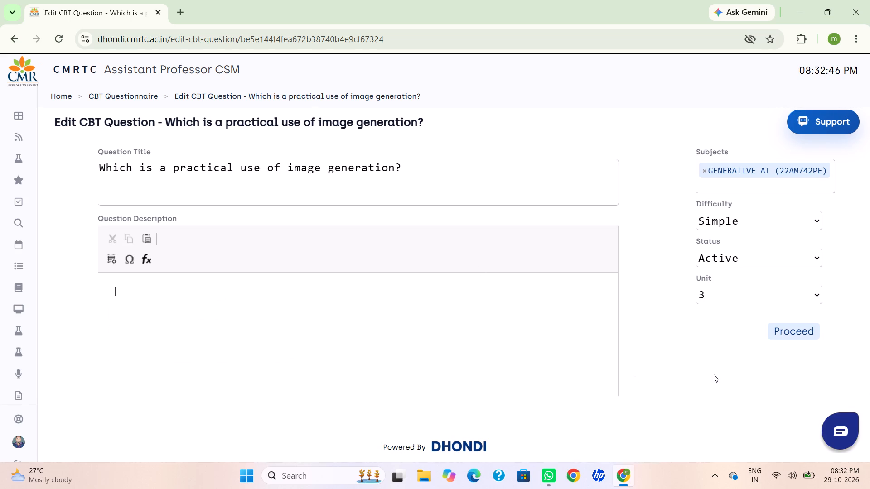
{"action": "left_click", "coordinate": [801, 332]}
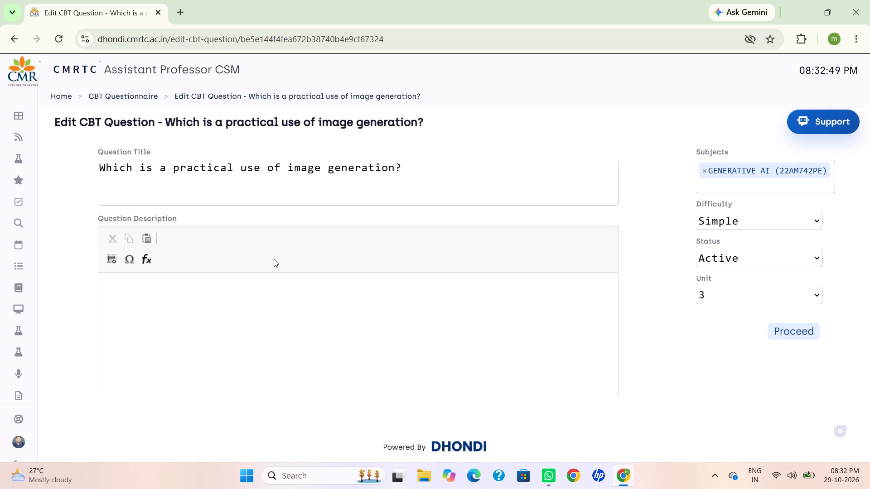
Return to the CBT Questionnaire list and open the options page of "Which is a practical use of image generation?" (ID 3782).
{"action": "left_click", "coordinate": [21, 307]}
{"action": "scroll", "coordinate": [192, 330], "scroll_direction": "down", "scroll_amount": 4}
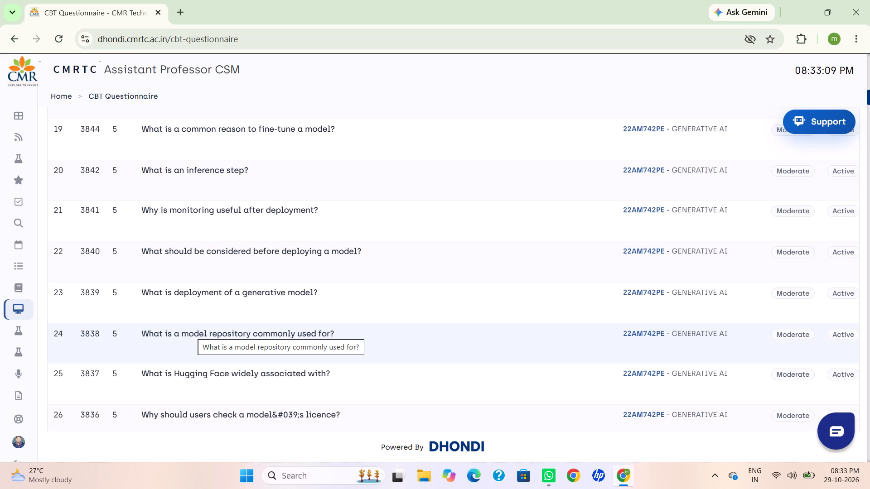
{"action": "scroll", "coordinate": [192, 330], "scroll_direction": "down", "scroll_amount": 2}
{"action": "scroll", "coordinate": [192, 330], "scroll_direction": "up", "scroll_amount": 1}
{"action": "scroll", "coordinate": [192, 330], "scroll_direction": "left", "scroll_amount": 1}
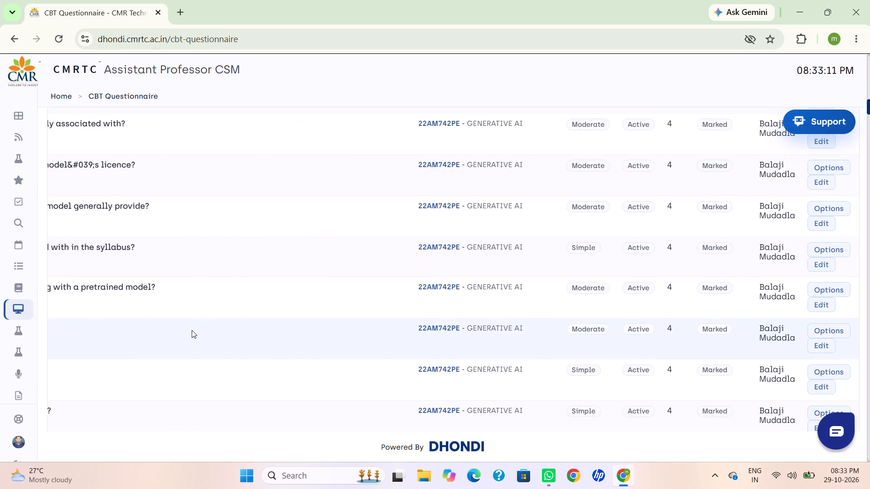
{"action": "scroll", "coordinate": [192, 330], "scroll_direction": "down", "scroll_amount": 3}
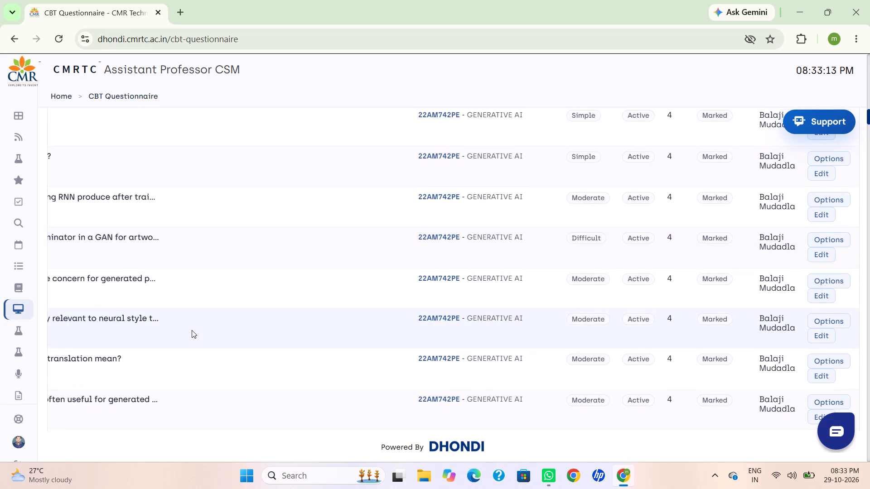
{"action": "scroll", "coordinate": [192, 330], "scroll_direction": "down", "scroll_amount": 5}
{"action": "scroll", "coordinate": [192, 330], "scroll_direction": "up", "scroll_amount": 1}
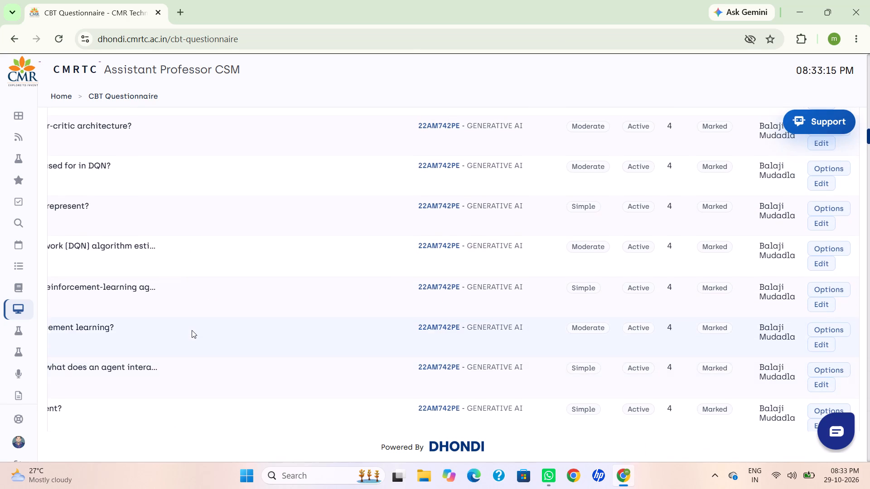
{"action": "scroll", "coordinate": [192, 330], "scroll_direction": "up", "scroll_amount": 1}
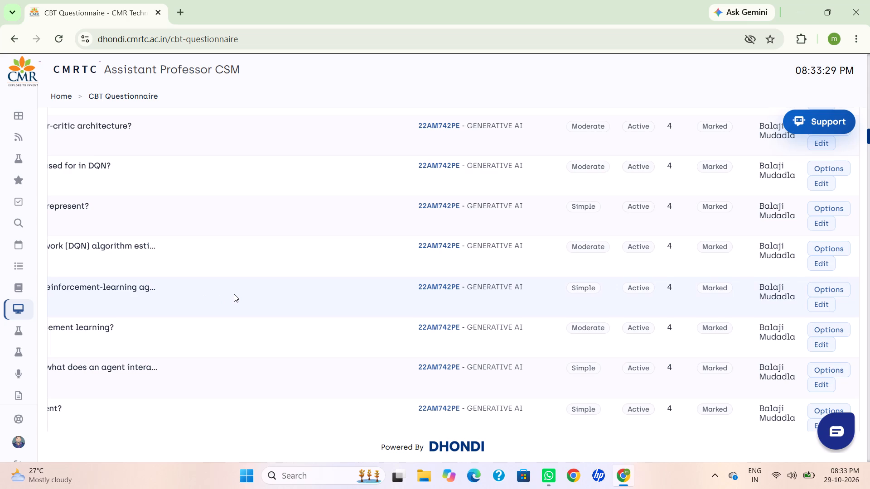
{"action": "scroll", "coordinate": [234, 294], "scroll_direction": "right", "scroll_amount": 4}
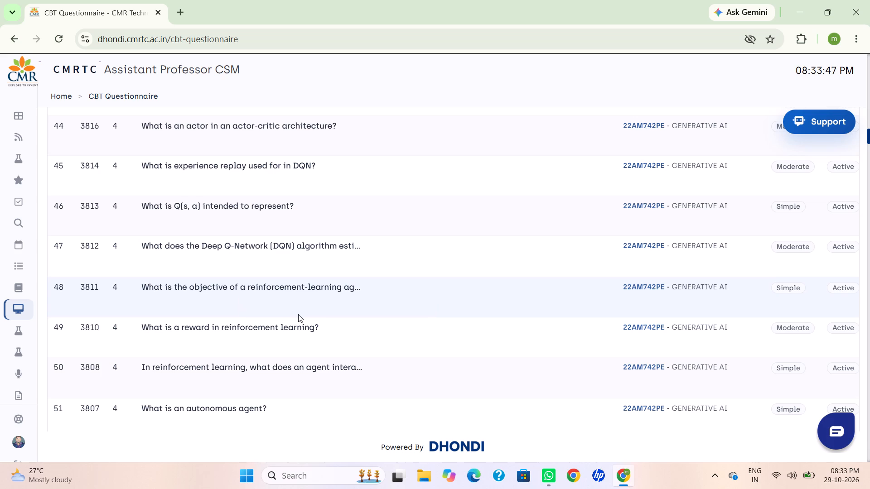
{"action": "scroll", "coordinate": [298, 314], "scroll_direction": "down", "scroll_amount": 6}
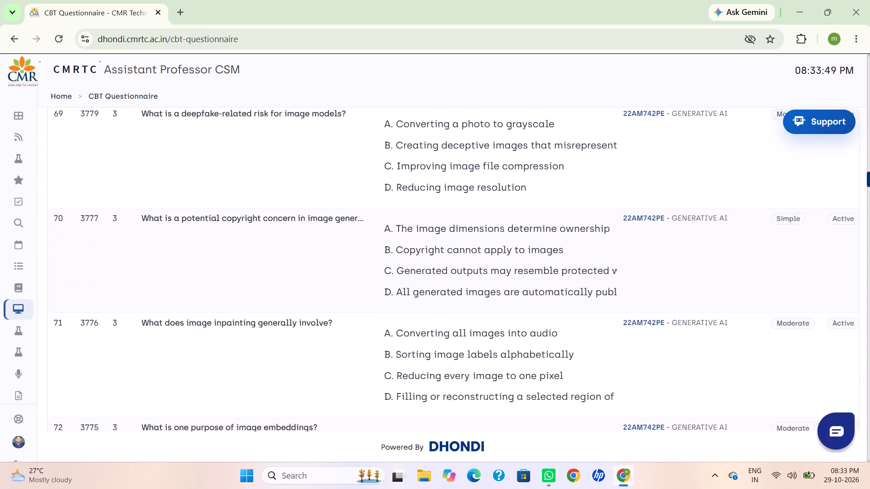
{"action": "scroll", "coordinate": [298, 314], "scroll_direction": "up", "scroll_amount": 4}
{"action": "scroll", "coordinate": [298, 314], "scroll_direction": "left", "scroll_amount": 4}
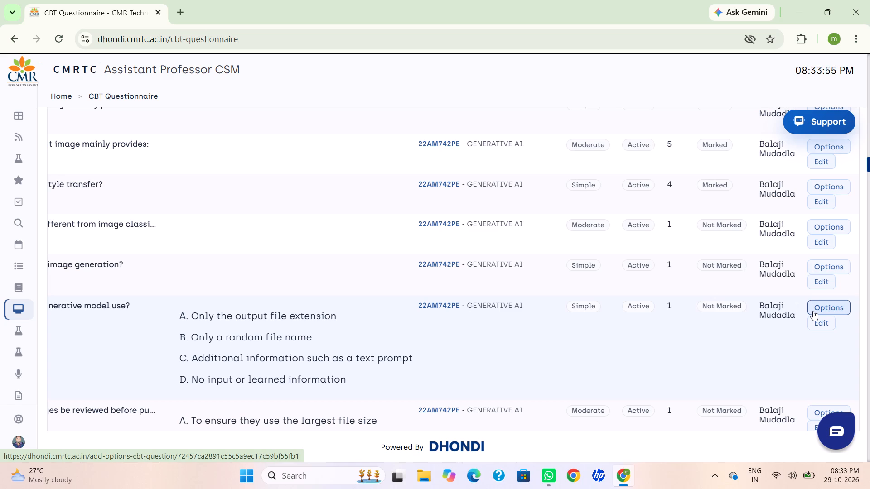
{"action": "left_click", "coordinate": [811, 259]}
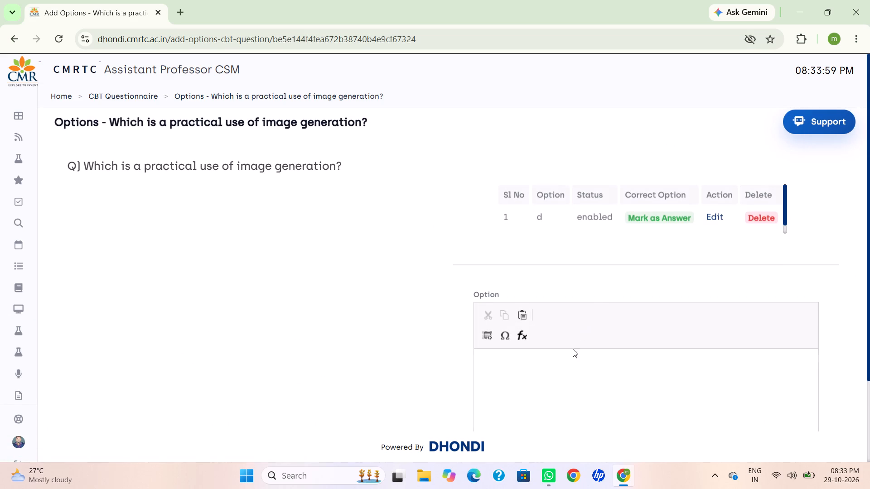
Paste the cut answer choices into the new Option text and cut choices B to D, keeping only "A. Counting network packets".
{"action": "left_click", "coordinate": [565, 369]}
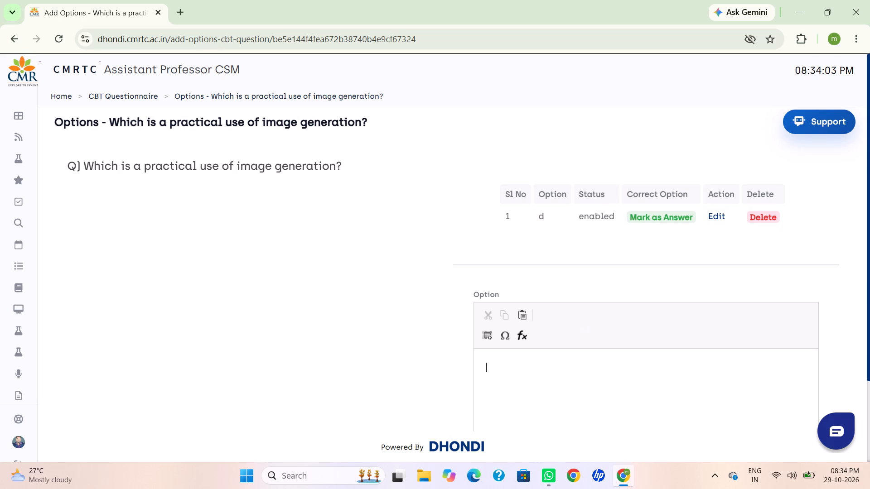
{"action": "key", "text": "ctrl+v"}
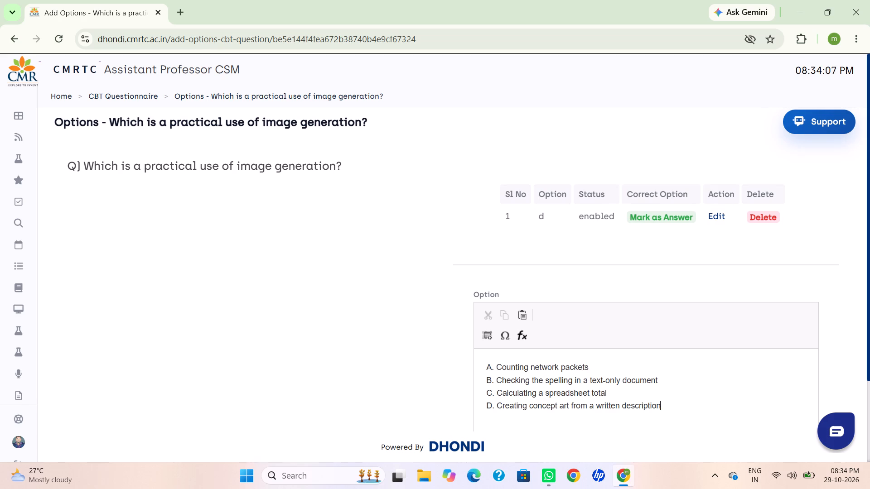
{"action": "scroll", "coordinate": [545, 297], "scroll_direction": "down", "scroll_amount": 1}
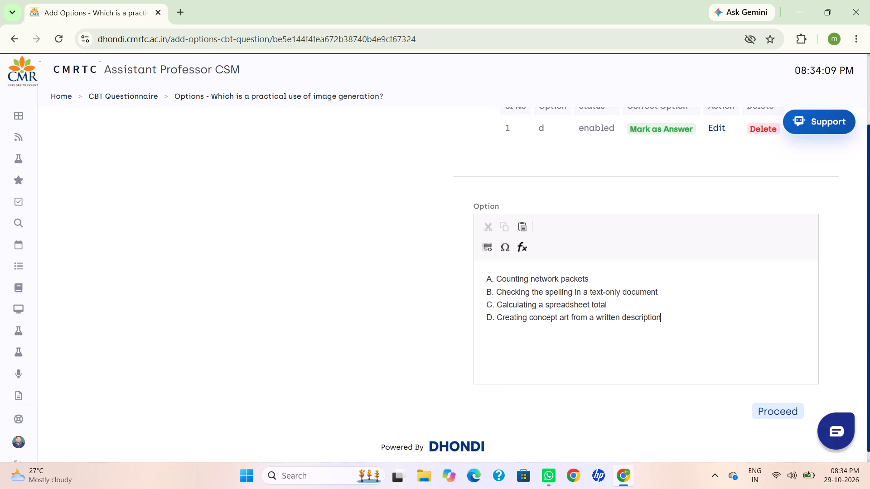
{"action": "left_click_drag", "start_coordinate": [486, 293], "coordinate": [664, 326]}
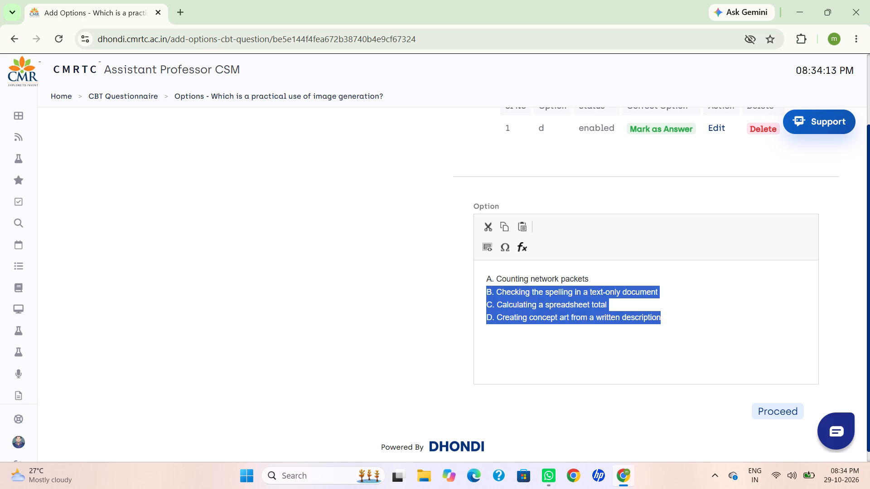
{"action": "key", "text": "ctrl+x"}
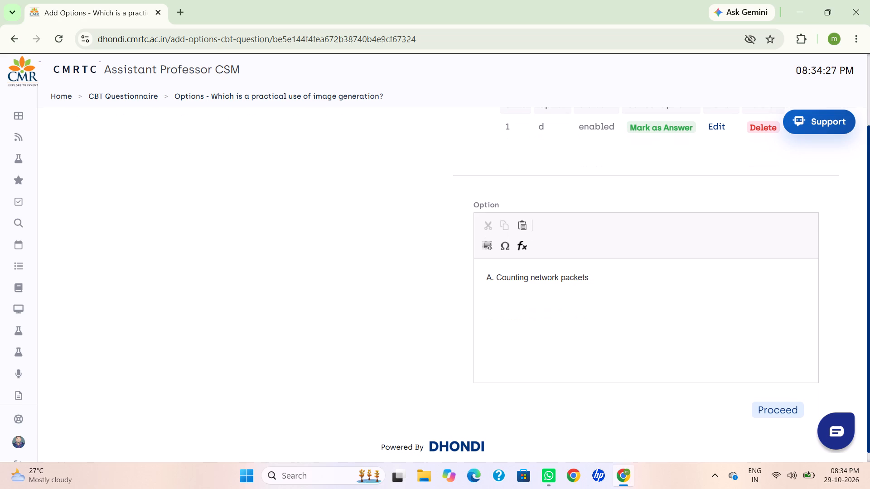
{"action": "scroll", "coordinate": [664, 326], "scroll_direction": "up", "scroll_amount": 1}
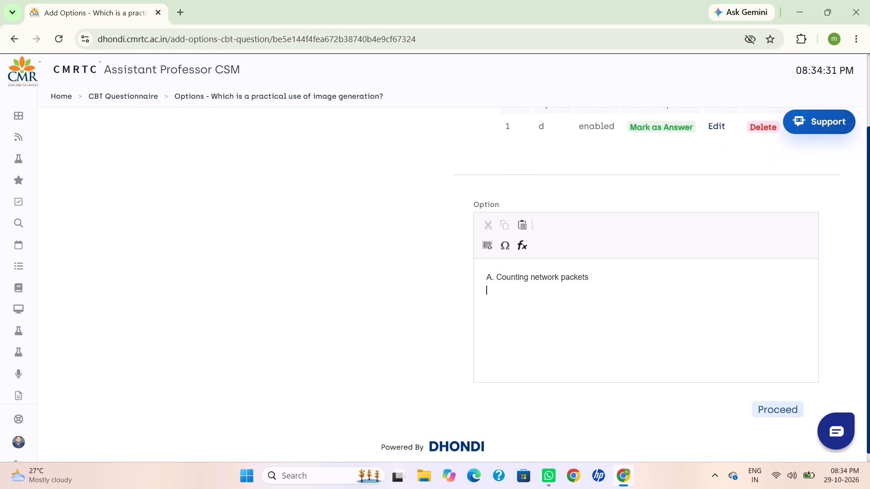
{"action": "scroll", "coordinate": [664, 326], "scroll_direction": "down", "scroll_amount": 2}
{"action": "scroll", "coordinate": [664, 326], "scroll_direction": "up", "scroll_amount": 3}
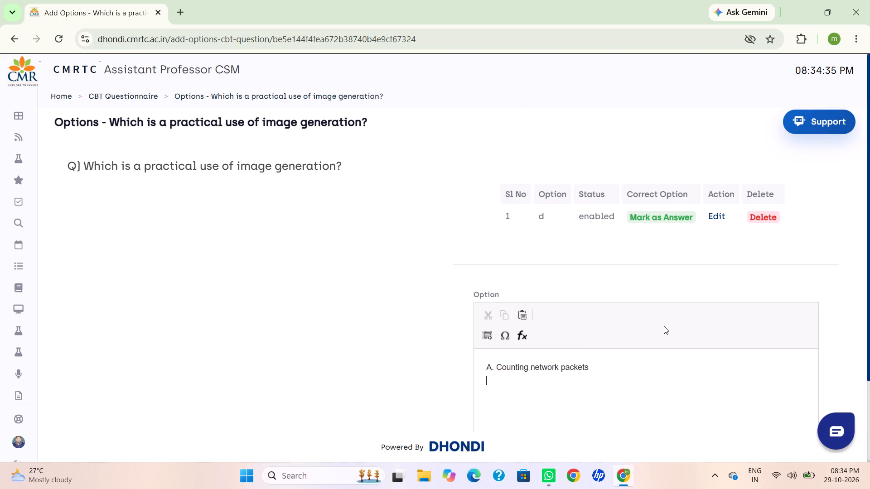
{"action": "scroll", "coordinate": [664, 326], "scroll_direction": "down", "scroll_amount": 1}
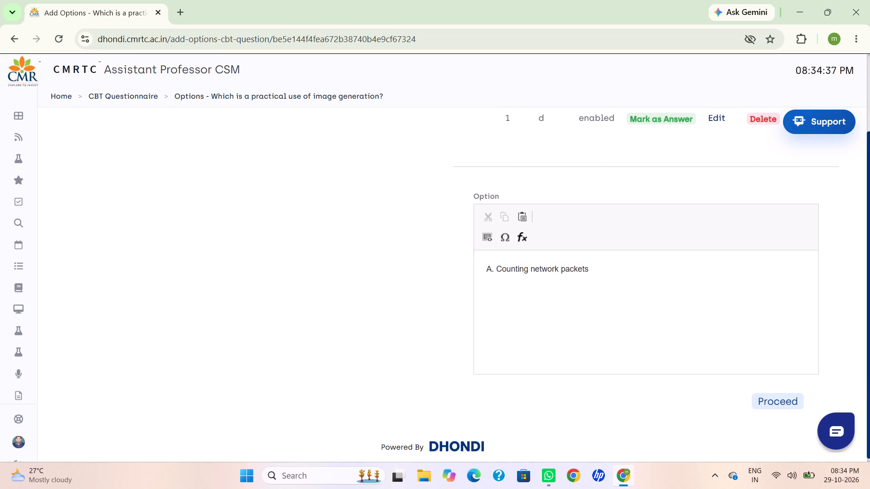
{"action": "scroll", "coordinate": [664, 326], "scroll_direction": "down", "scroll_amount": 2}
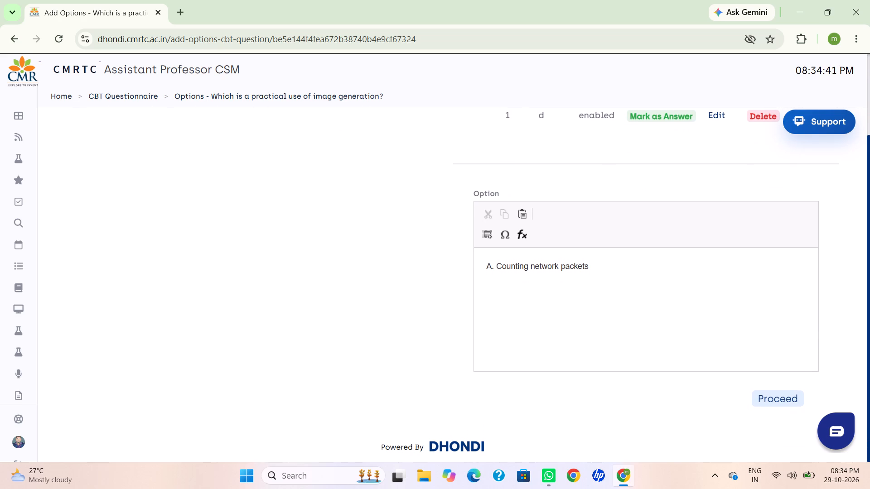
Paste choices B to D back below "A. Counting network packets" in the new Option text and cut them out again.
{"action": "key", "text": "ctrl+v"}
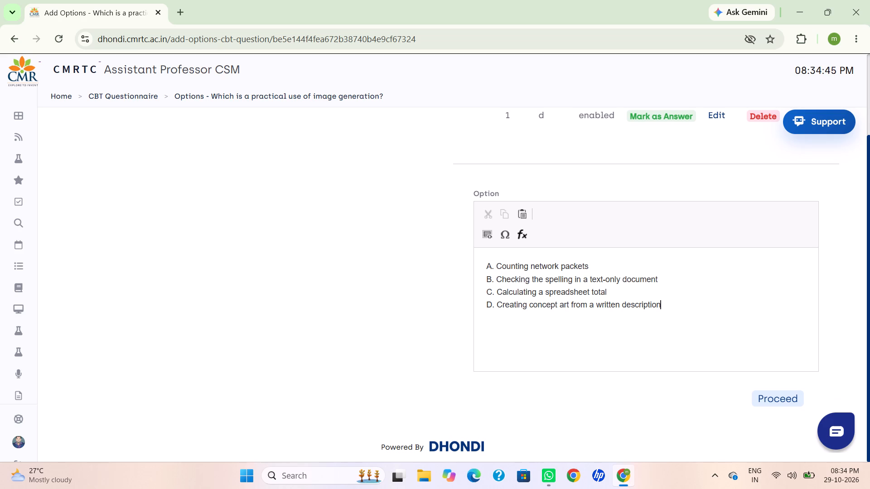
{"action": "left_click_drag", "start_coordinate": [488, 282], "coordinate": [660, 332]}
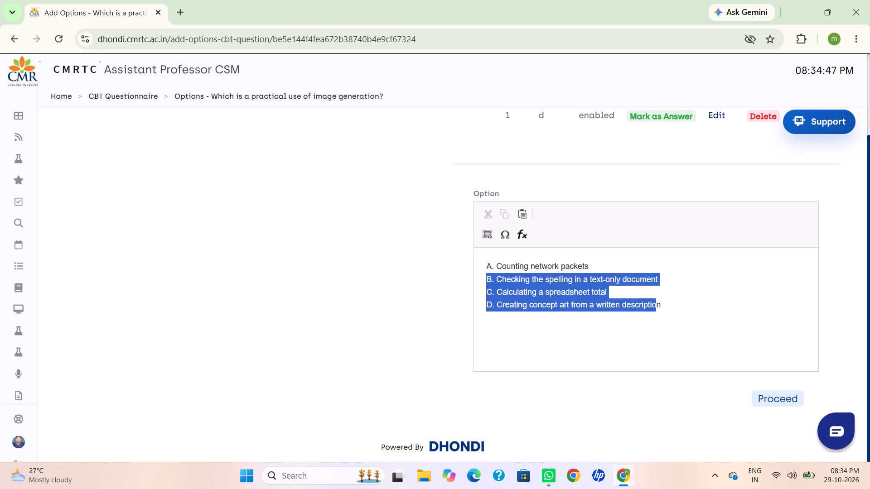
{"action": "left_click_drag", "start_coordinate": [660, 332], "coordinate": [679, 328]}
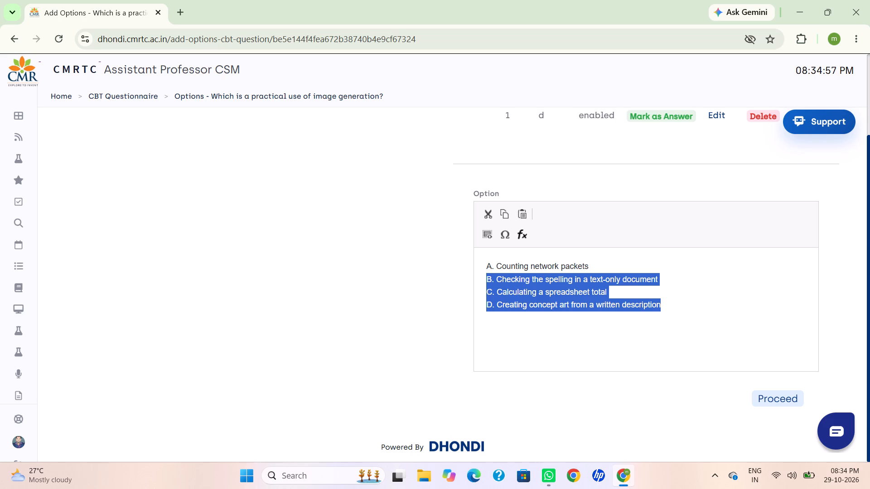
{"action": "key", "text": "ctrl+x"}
Review the question, its existing option list and the new Option text on the options page.
{"action": "scroll", "coordinate": [679, 328], "scroll_direction": "up", "scroll_amount": 1}
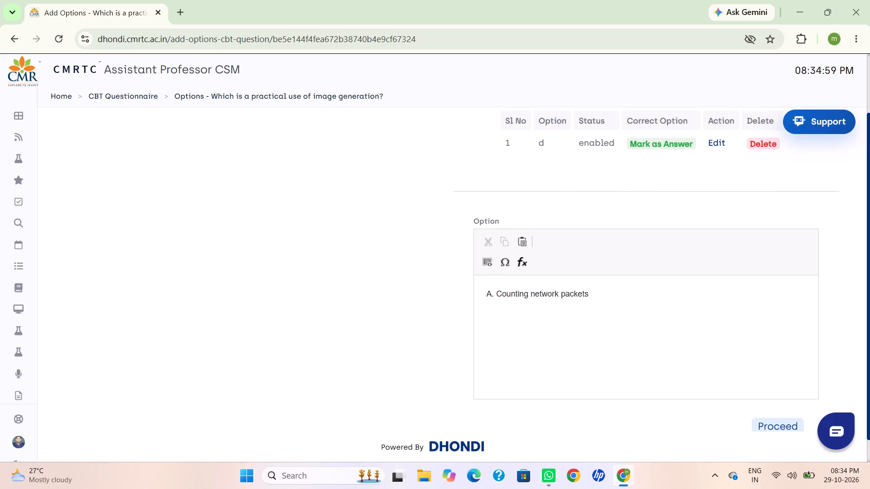
{"action": "scroll", "coordinate": [657, 284], "scroll_direction": "up", "scroll_amount": 1}
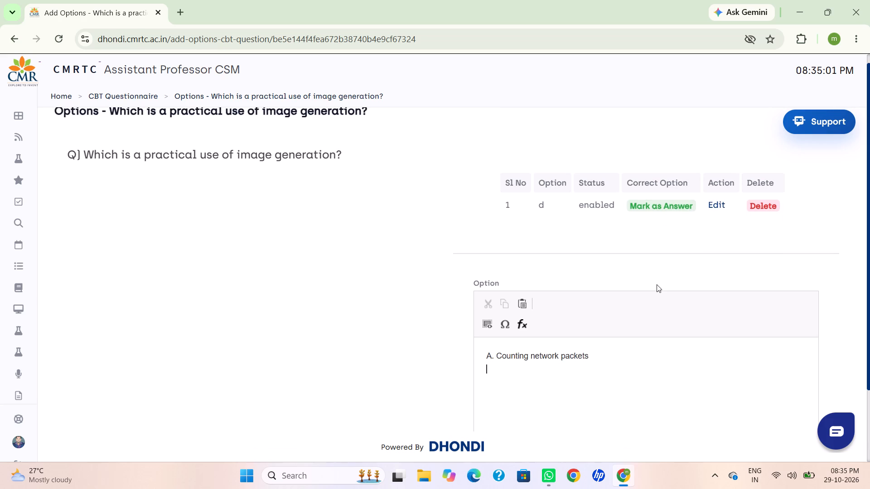
{"action": "scroll", "coordinate": [657, 284], "scroll_direction": "up", "scroll_amount": 1}
{"action": "scroll", "coordinate": [657, 284], "scroll_direction": "down", "scroll_amount": 2}
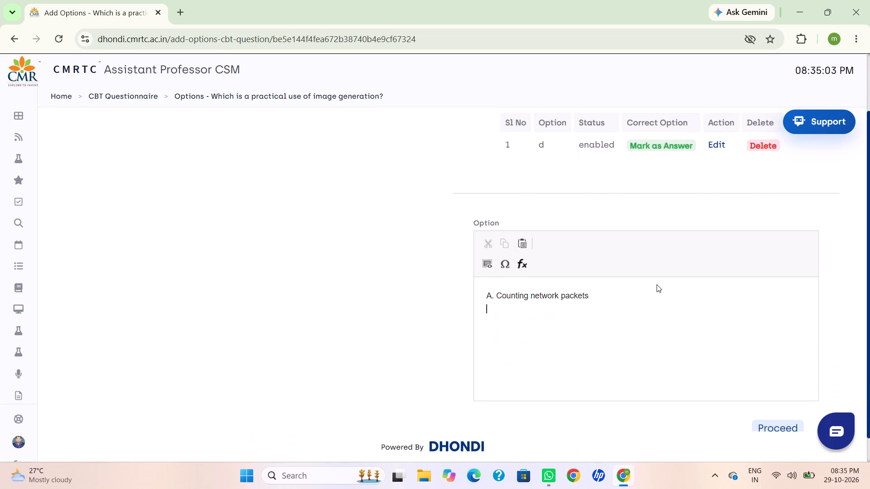
{"action": "scroll", "coordinate": [657, 284], "scroll_direction": "down", "scroll_amount": 2}
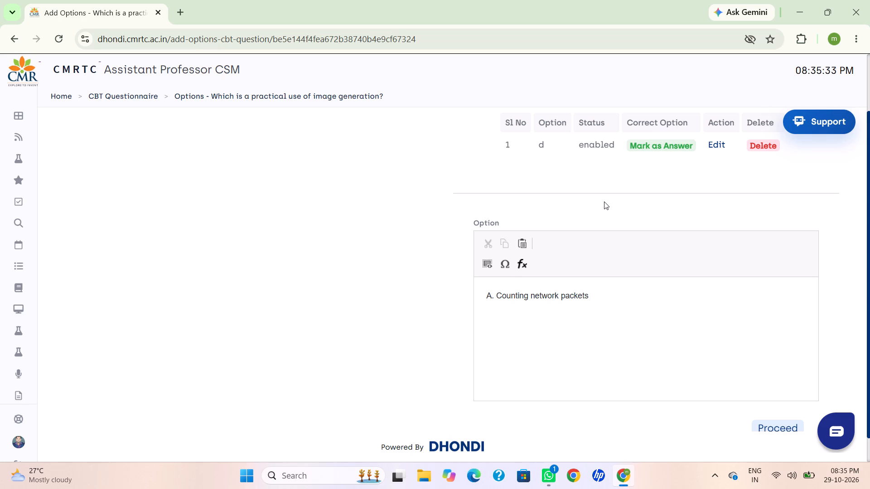
{"action": "scroll", "coordinate": [604, 201], "scroll_direction": "up", "scroll_amount": 1}
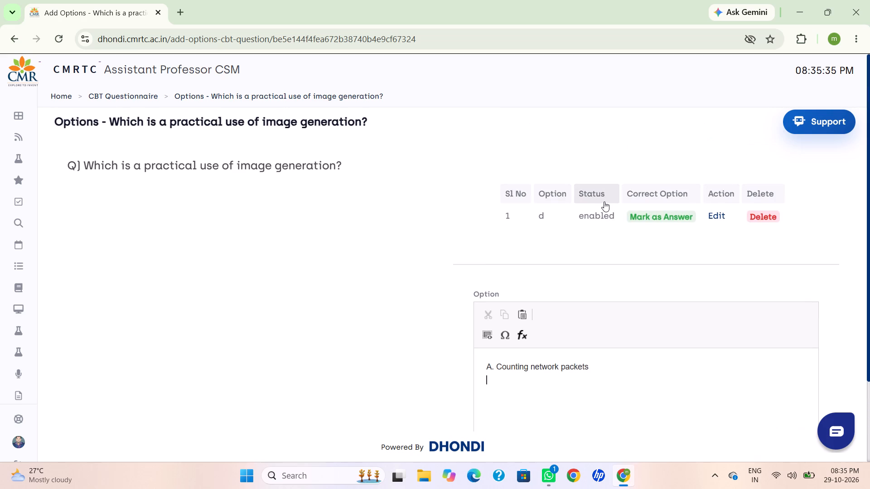
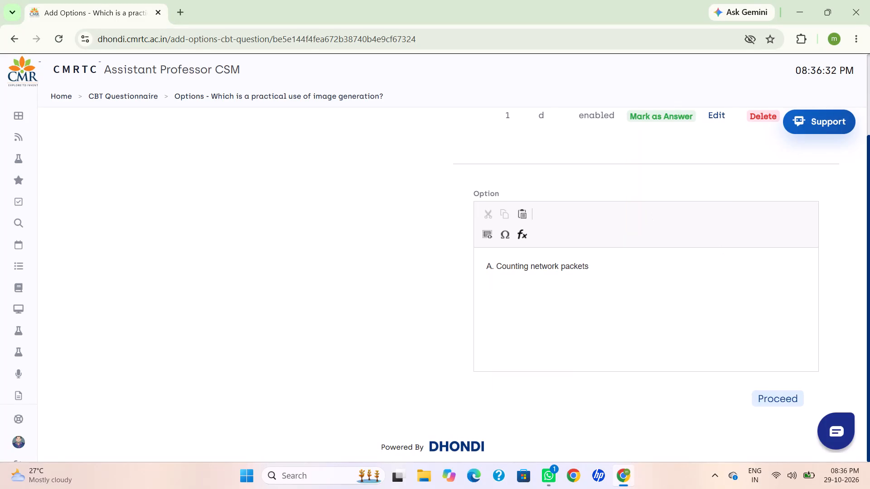
Submit "A. Counting network packets" as an answer option for the image generation question.
{"action": "left_click", "coordinate": [762, 398]}
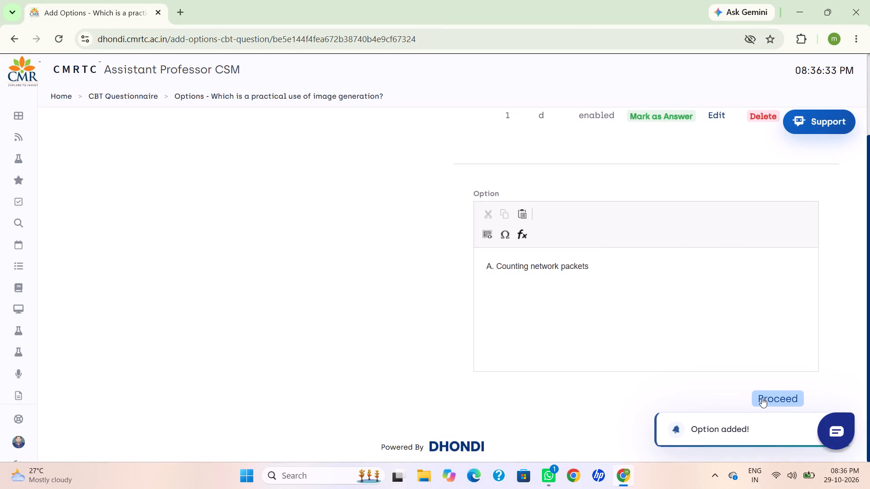
Paste the cut choices into a new Option text, cut choices C and D out again, and submit "B. Checking the spelling in a text-only document".
{"action": "scroll", "coordinate": [677, 323], "scroll_direction": "down", "scroll_amount": 1}
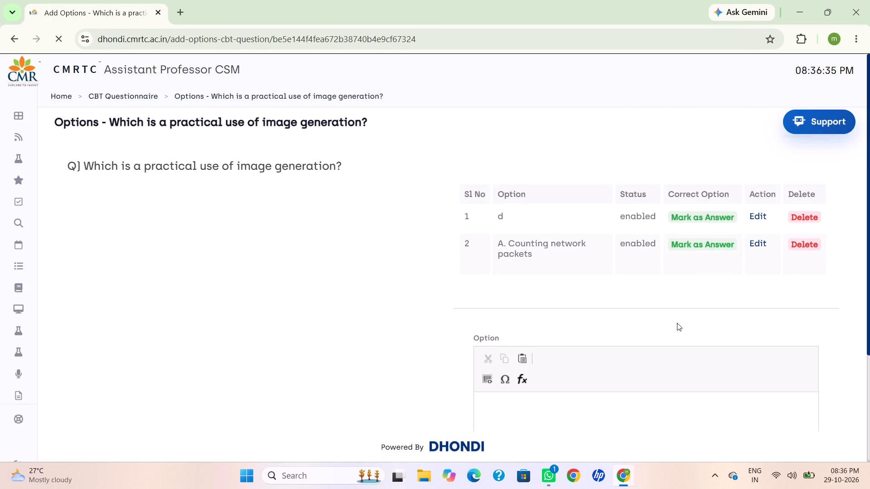
{"action": "scroll", "coordinate": [677, 323], "scroll_direction": "down", "scroll_amount": 1}
{"action": "left_click", "coordinate": [515, 279]}
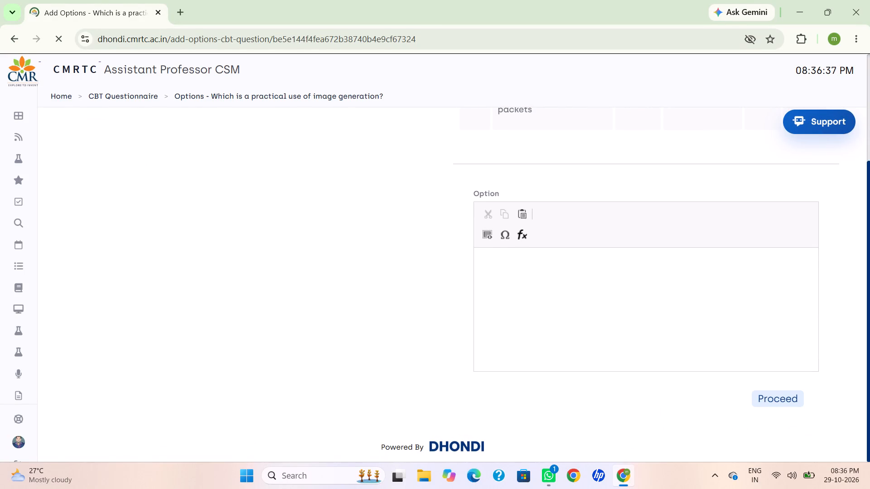
{"action": "key", "text": "ctrl+v"}
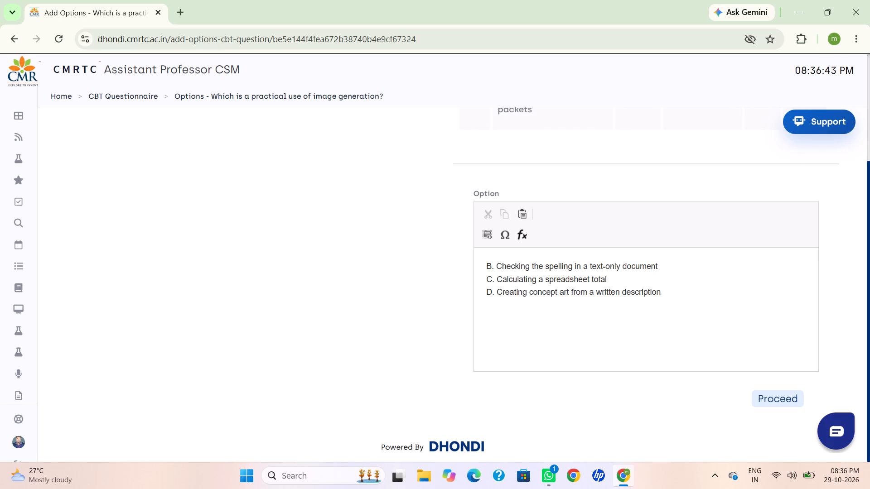
{"action": "left_click_drag", "start_coordinate": [485, 282], "coordinate": [664, 306]}
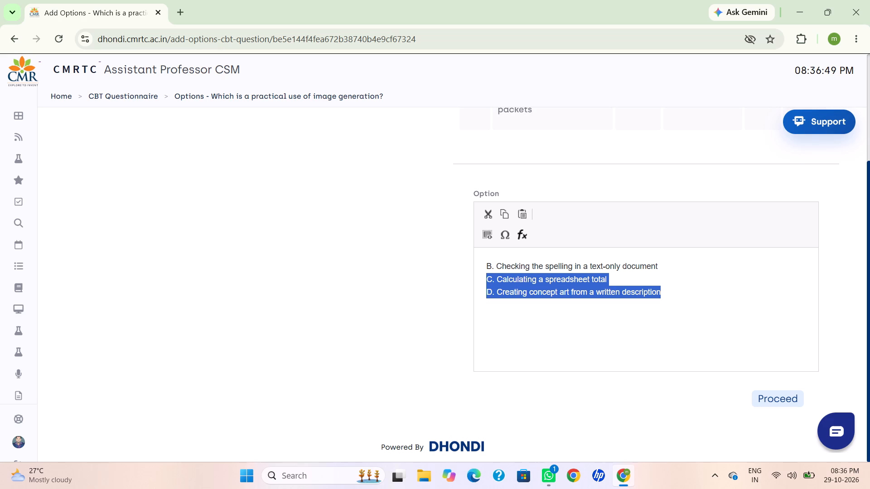
{"action": "key", "text": "ctrl+x"}
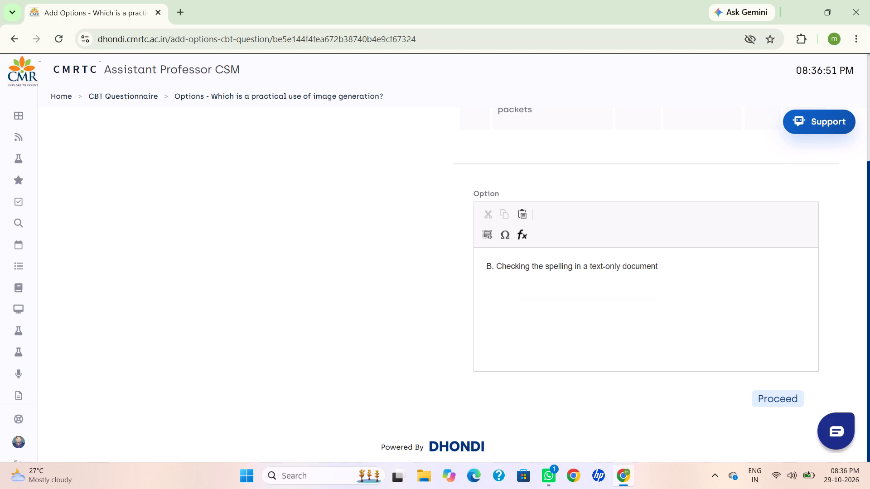
{"action": "left_click", "coordinate": [768, 395]}
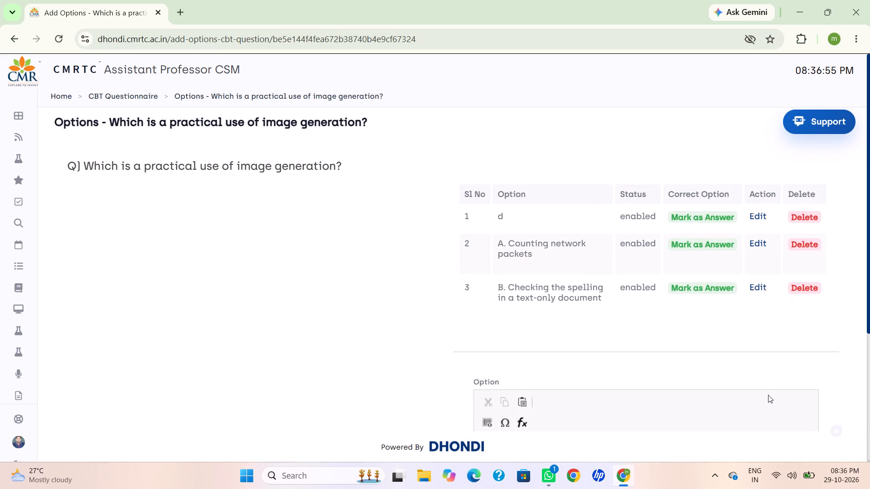
Paste the remaining choices into a new Option text, cut choice D out again, and submit "C. Calculating a spreadsheet total".
{"action": "scroll", "coordinate": [686, 296], "scroll_direction": "down", "scroll_amount": 2}
{"action": "left_click", "coordinate": [540, 263]}
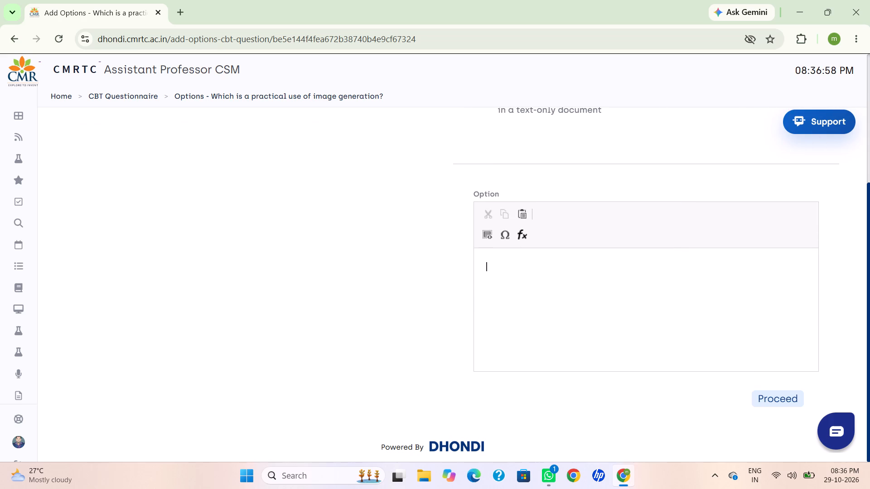
{"action": "key", "text": "ctrl+v"}
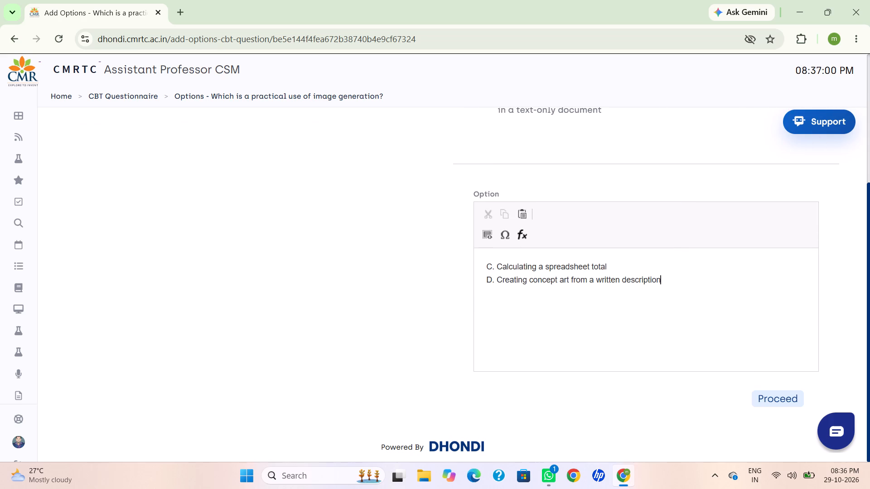
{"action": "left_click_drag", "start_coordinate": [486, 279], "coordinate": [726, 308]}
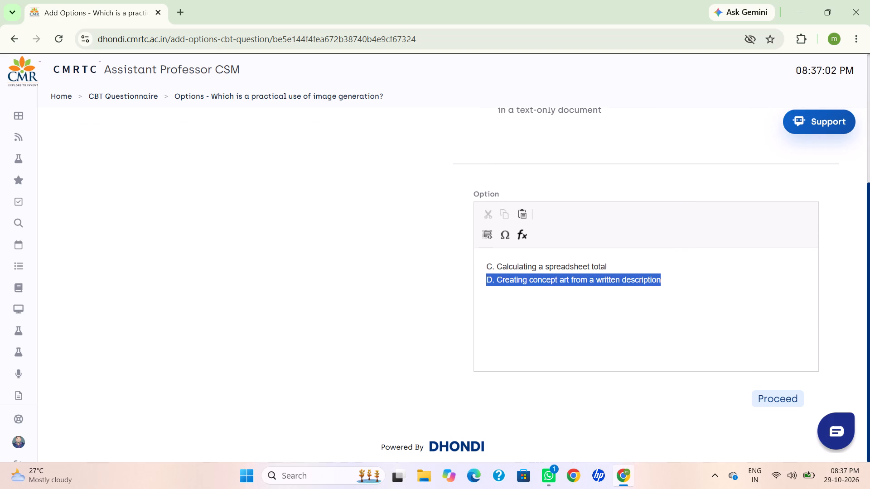
{"action": "left_click_drag", "start_coordinate": [726, 308], "coordinate": [726, 306]}
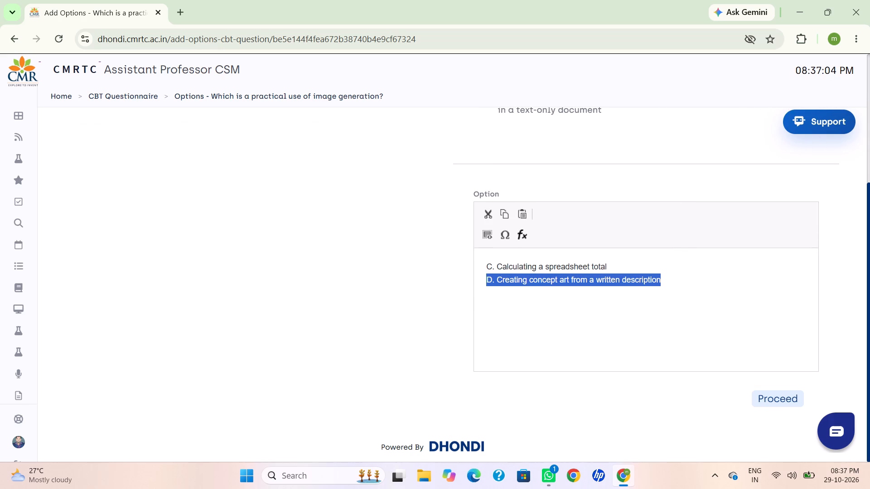
{"action": "key", "text": "ctrl+x"}
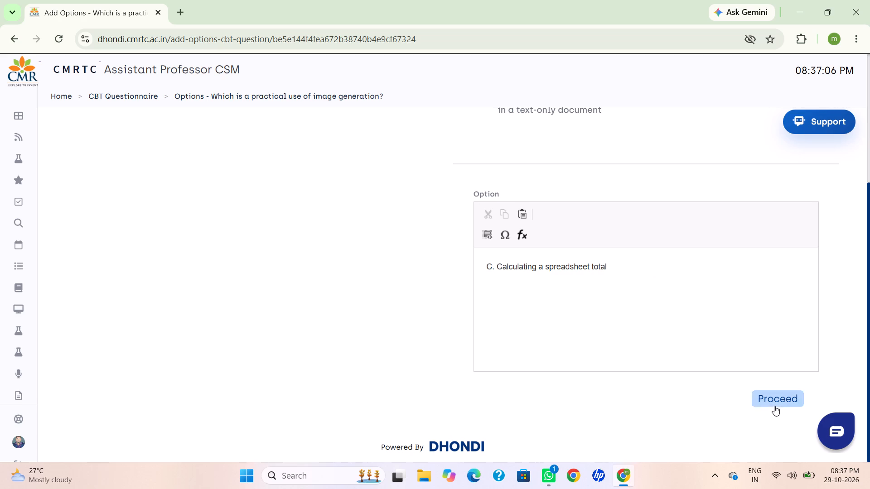
{"action": "left_click", "coordinate": [772, 406]}
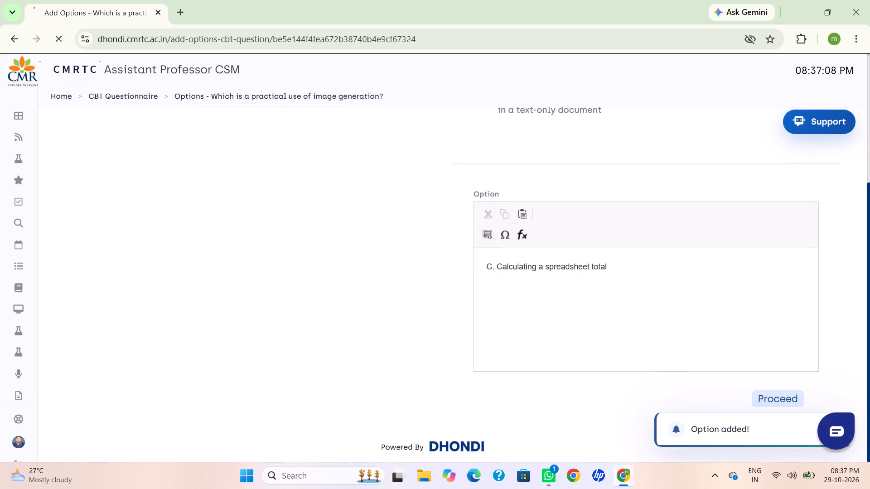
Paste the cut choice into a new Option text and submit "D. Creating concept art from a written description".
{"action": "scroll", "coordinate": [675, 307], "scroll_direction": "down", "scroll_amount": 2}
{"action": "scroll", "coordinate": [632, 307], "scroll_direction": "up", "scroll_amount": 1}
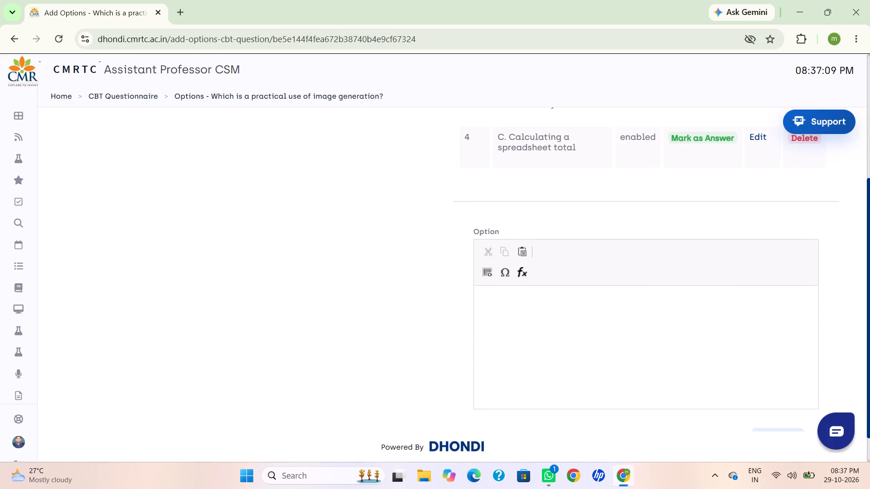
{"action": "scroll", "coordinate": [632, 307], "scroll_direction": "up", "scroll_amount": 1}
{"action": "scroll", "coordinate": [632, 307], "scroll_direction": "down", "scroll_amount": 2}
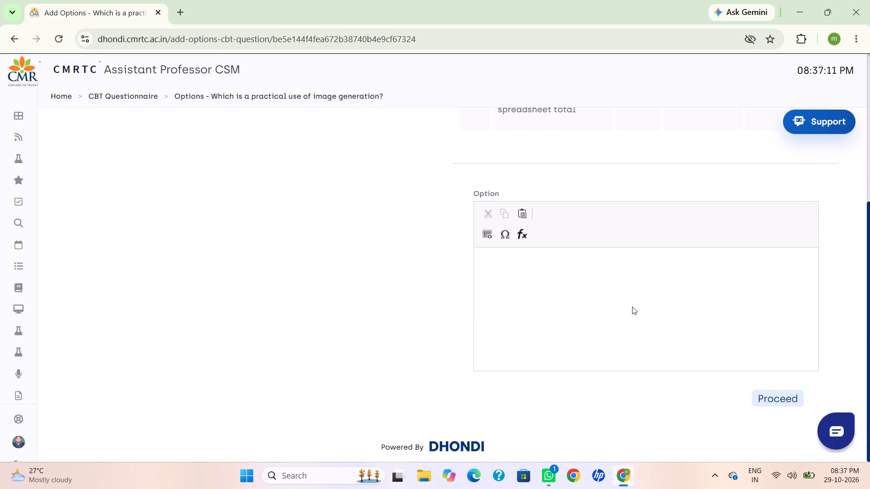
{"action": "left_click", "coordinate": [552, 265]}
{"action": "key", "text": "ctrl+v"}
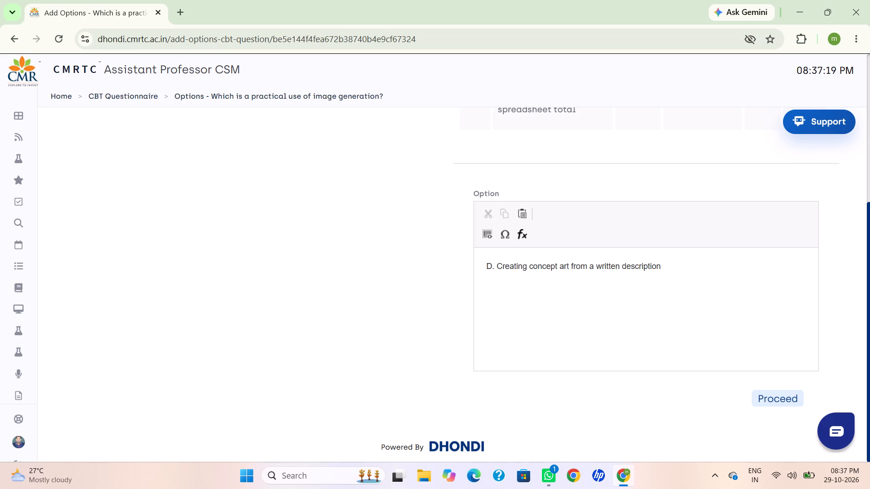
{"action": "scroll", "coordinate": [552, 265], "scroll_direction": "up", "scroll_amount": 1}
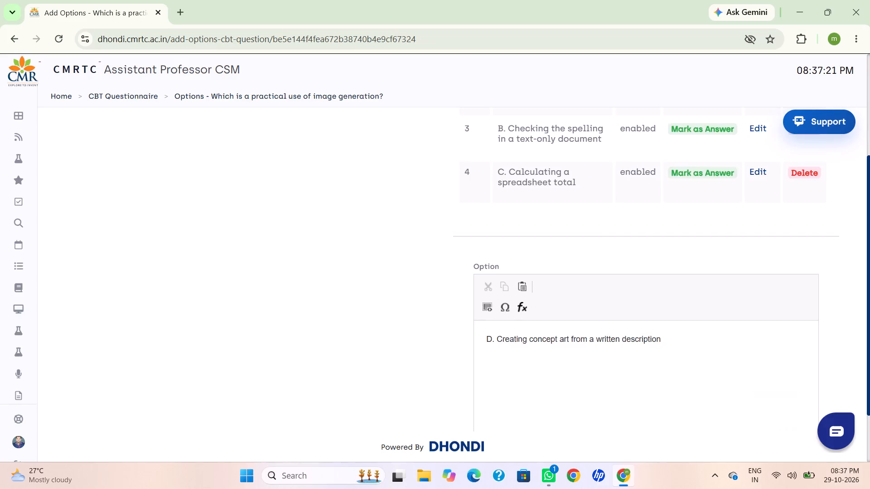
{"action": "scroll", "coordinate": [552, 265], "scroll_direction": "up", "scroll_amount": 2}
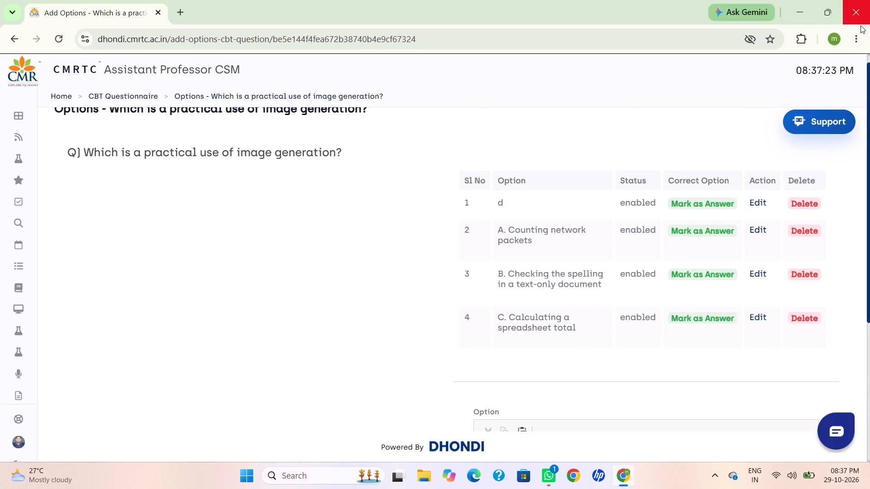
{"action": "left_click", "coordinate": [852, 44]}
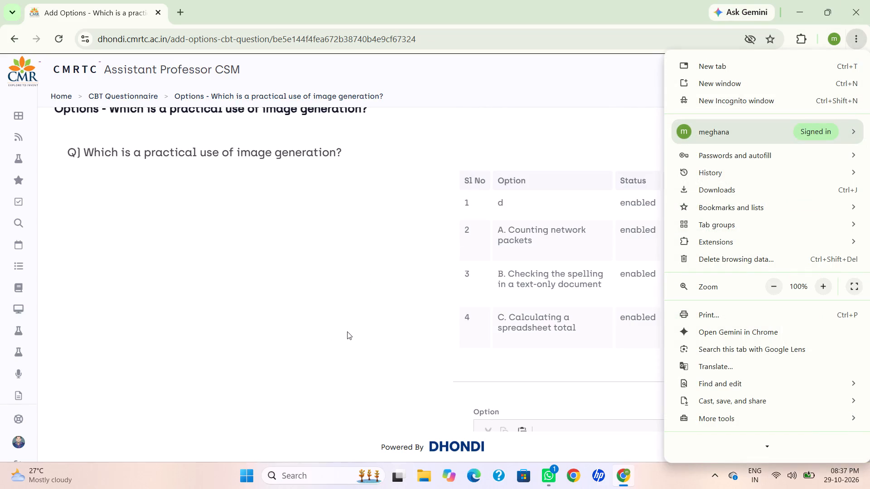
{"action": "left_click", "coordinate": [772, 289]}
{"action": "left_click", "coordinate": [772, 289]}
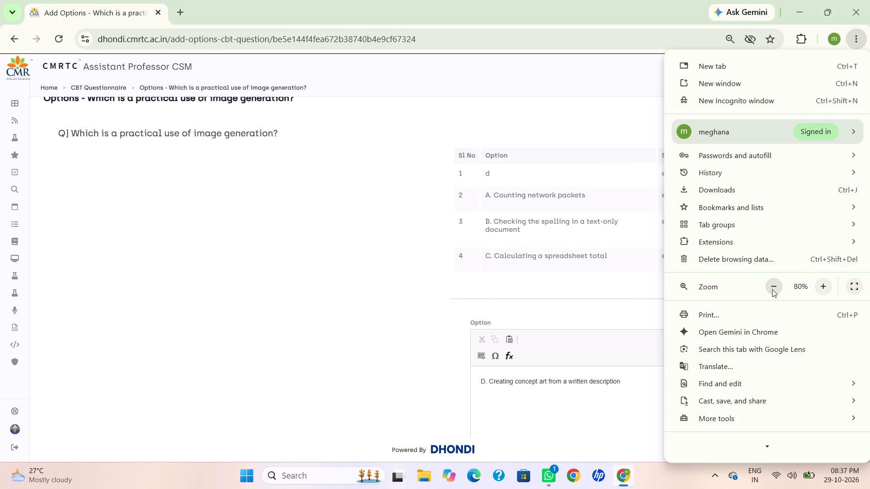
{"action": "left_click", "coordinate": [772, 289]}
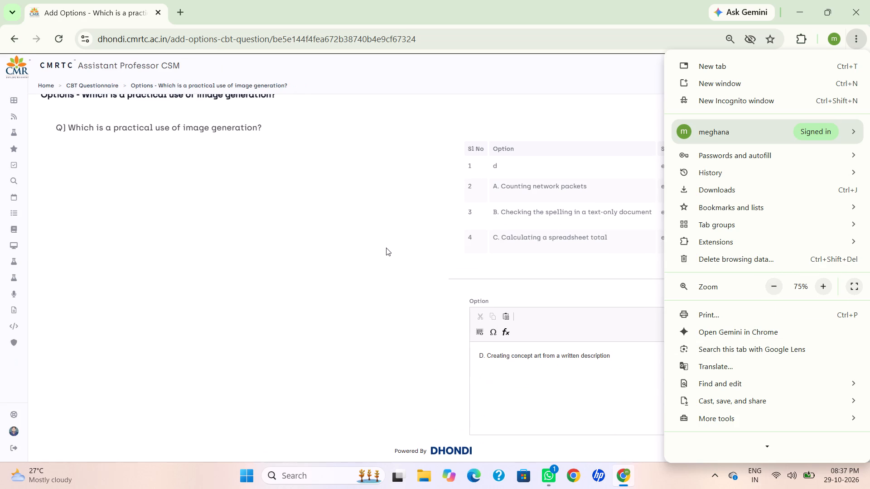
{"action": "left_click", "coordinate": [386, 248]}
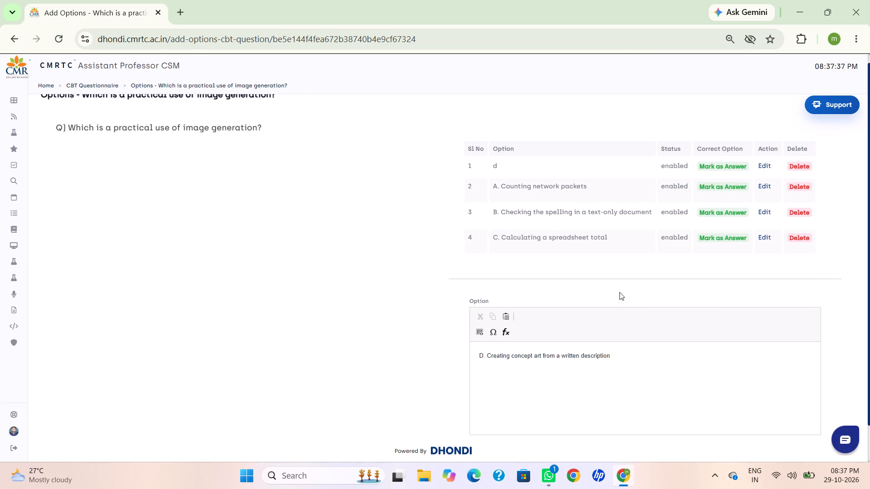
{"action": "scroll", "coordinate": [587, 316], "scroll_direction": "down", "scroll_amount": 2}
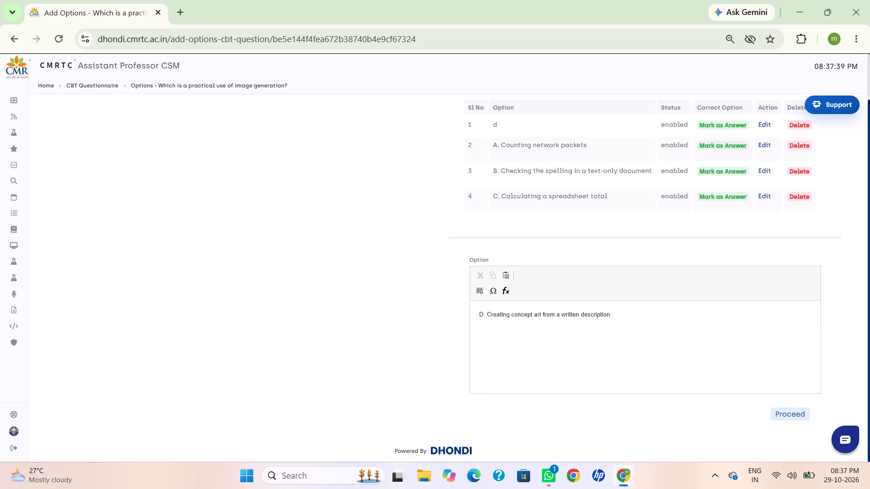
{"action": "left_click", "coordinate": [783, 412]}
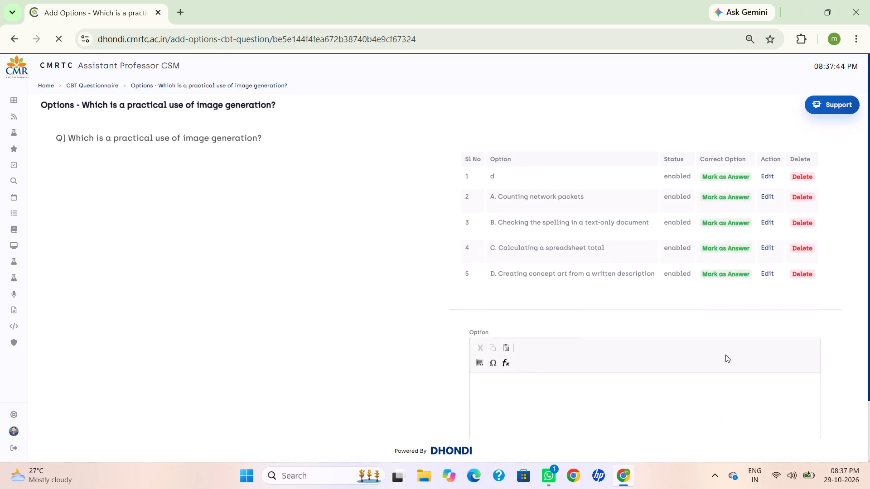
Mark "D. Creating concept art from a written description" as the correct answer.
{"action": "scroll", "coordinate": [655, 319], "scroll_direction": "down", "scroll_amount": 1}
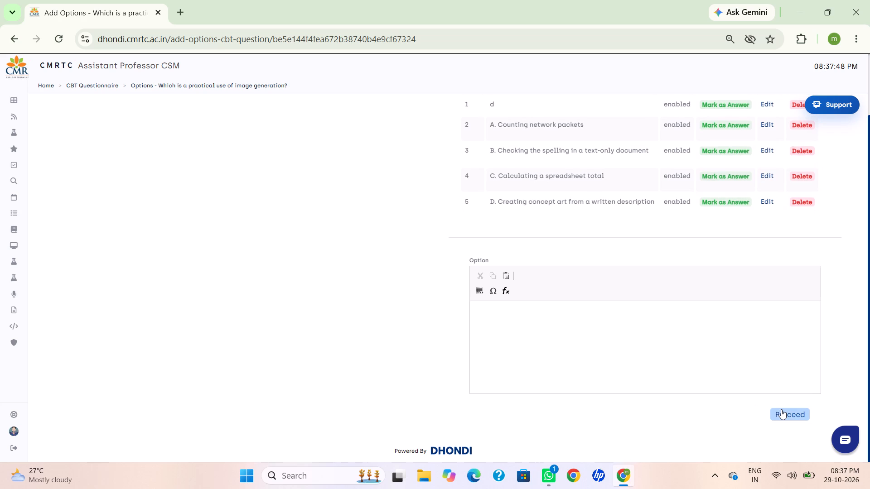
{"action": "scroll", "coordinate": [676, 249], "scroll_direction": "up", "scroll_amount": 1}
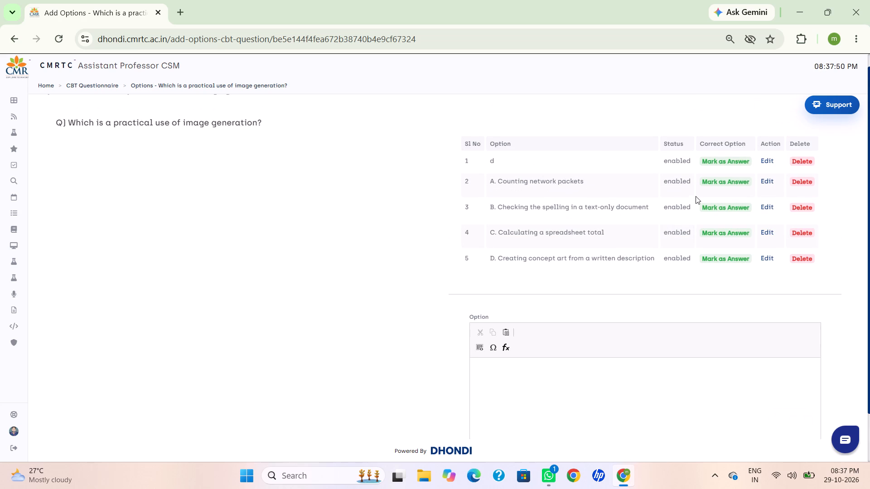
{"action": "left_click", "coordinate": [737, 260]}
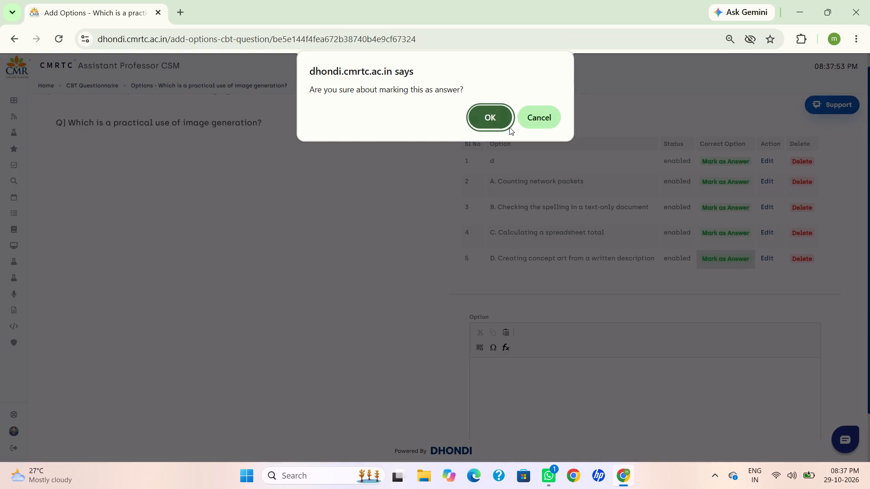
{"action": "left_click", "coordinate": [488, 115]}
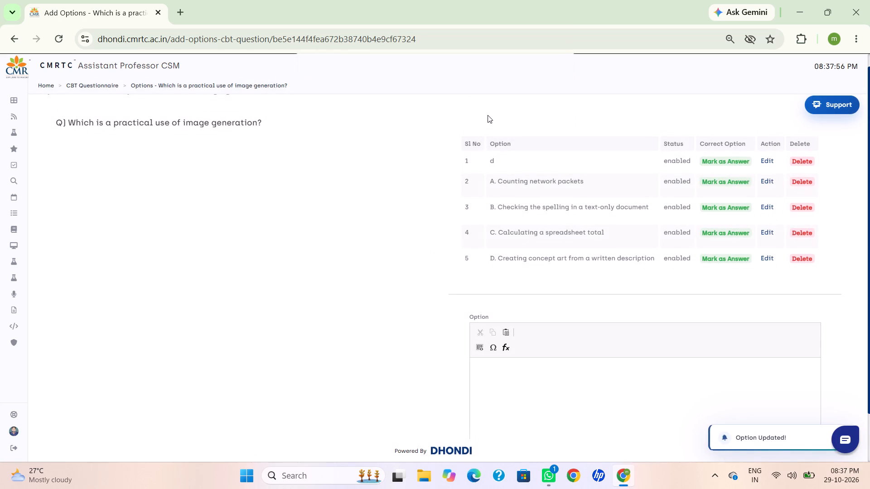
Delete the placeholder option "d" from the question's option list.
{"action": "scroll", "coordinate": [571, 276], "scroll_direction": "down", "scroll_amount": 1}
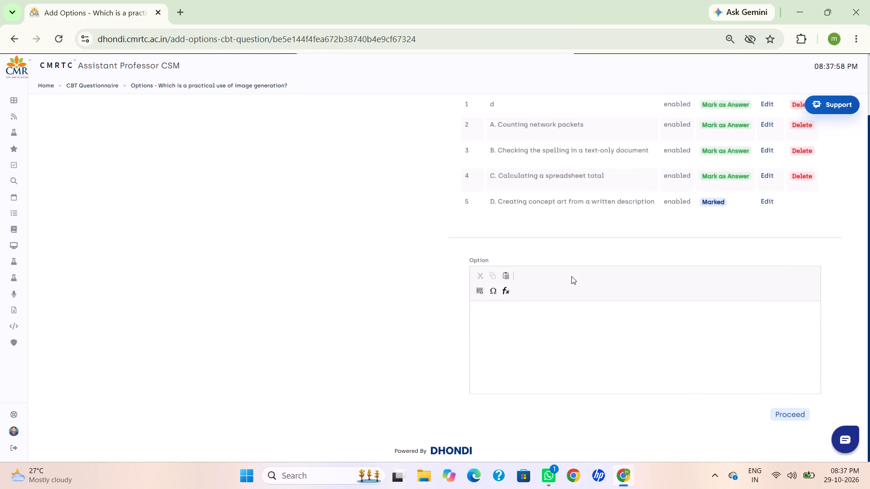
{"action": "scroll", "coordinate": [571, 276], "scroll_direction": "up", "scroll_amount": 2}
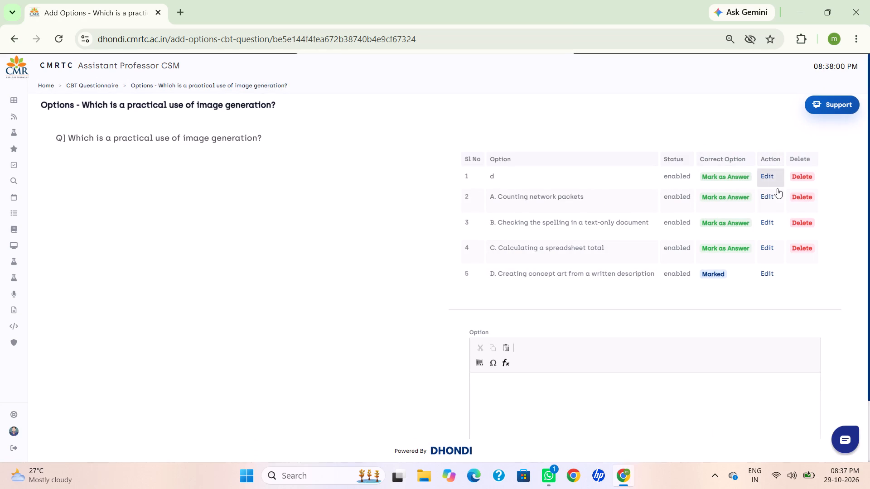
{"action": "left_click", "coordinate": [797, 181]}
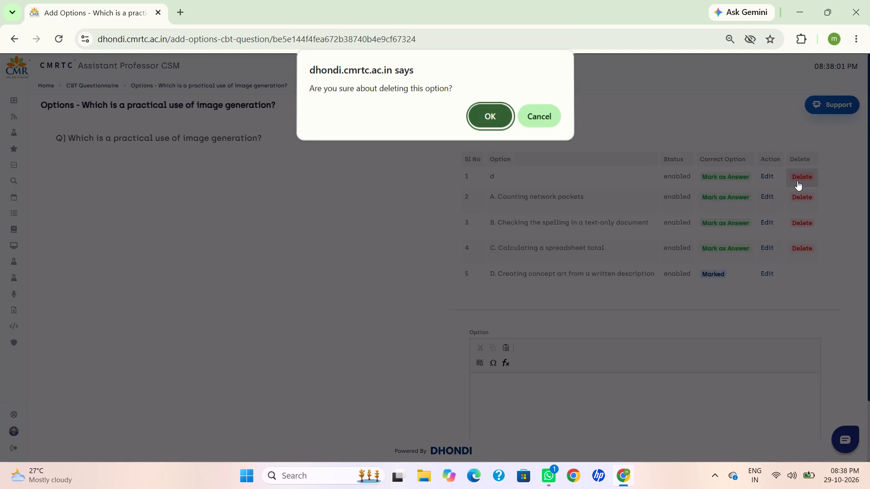
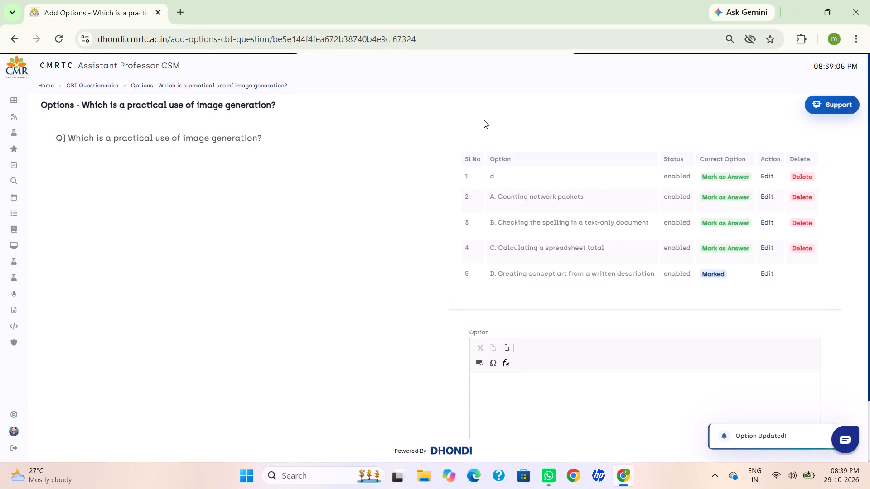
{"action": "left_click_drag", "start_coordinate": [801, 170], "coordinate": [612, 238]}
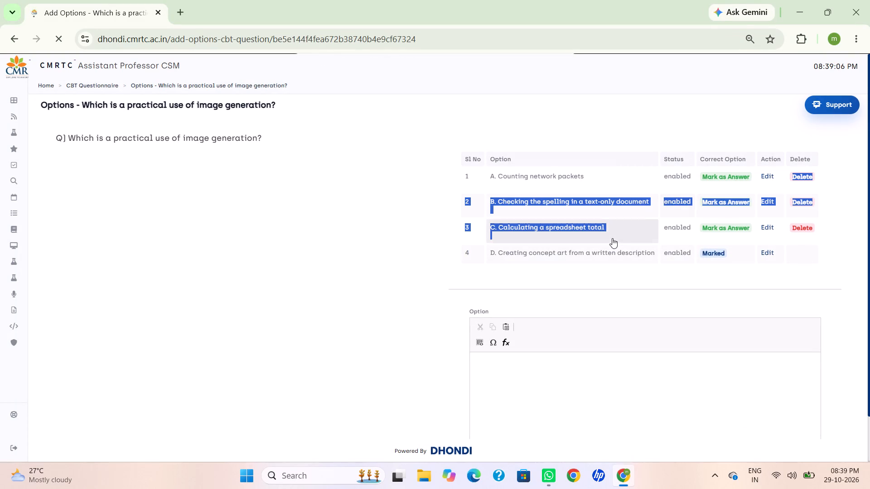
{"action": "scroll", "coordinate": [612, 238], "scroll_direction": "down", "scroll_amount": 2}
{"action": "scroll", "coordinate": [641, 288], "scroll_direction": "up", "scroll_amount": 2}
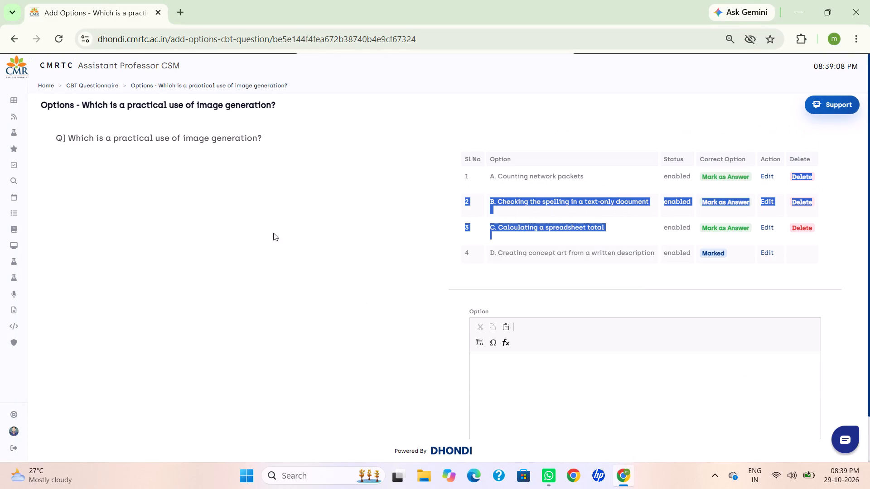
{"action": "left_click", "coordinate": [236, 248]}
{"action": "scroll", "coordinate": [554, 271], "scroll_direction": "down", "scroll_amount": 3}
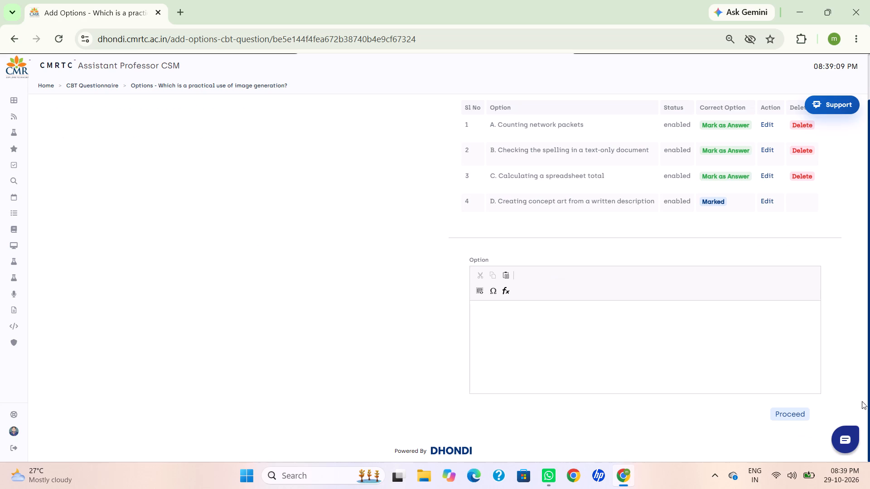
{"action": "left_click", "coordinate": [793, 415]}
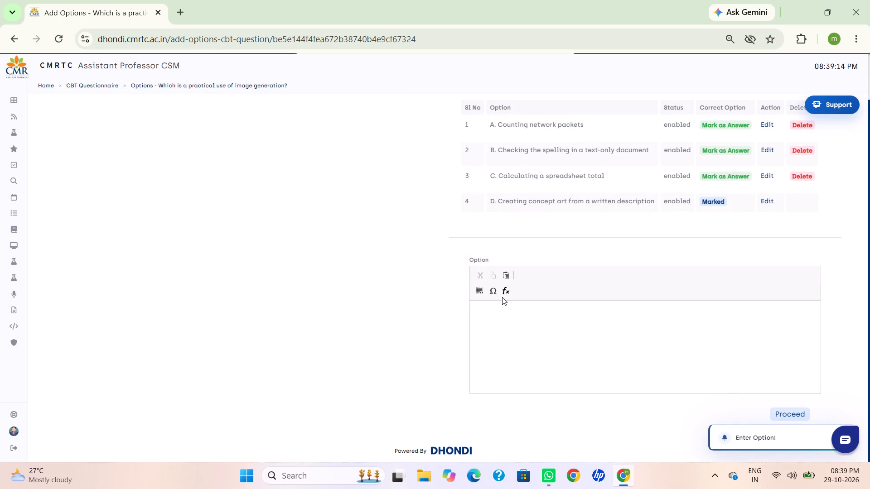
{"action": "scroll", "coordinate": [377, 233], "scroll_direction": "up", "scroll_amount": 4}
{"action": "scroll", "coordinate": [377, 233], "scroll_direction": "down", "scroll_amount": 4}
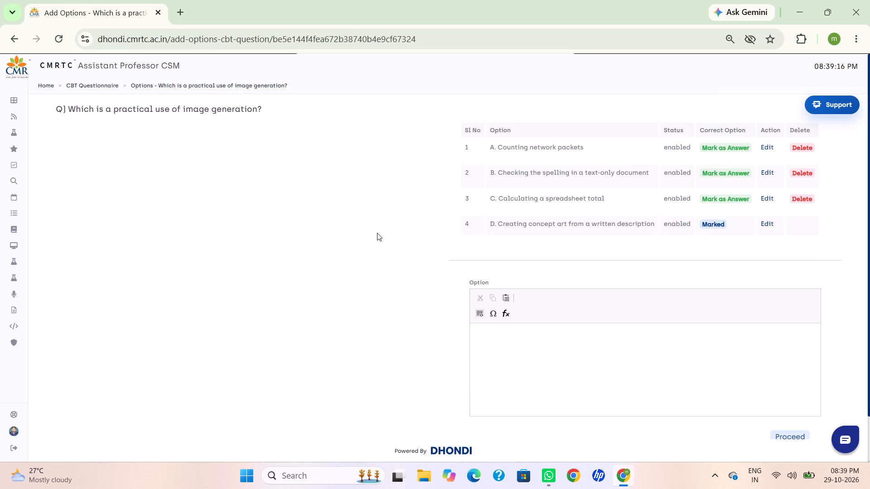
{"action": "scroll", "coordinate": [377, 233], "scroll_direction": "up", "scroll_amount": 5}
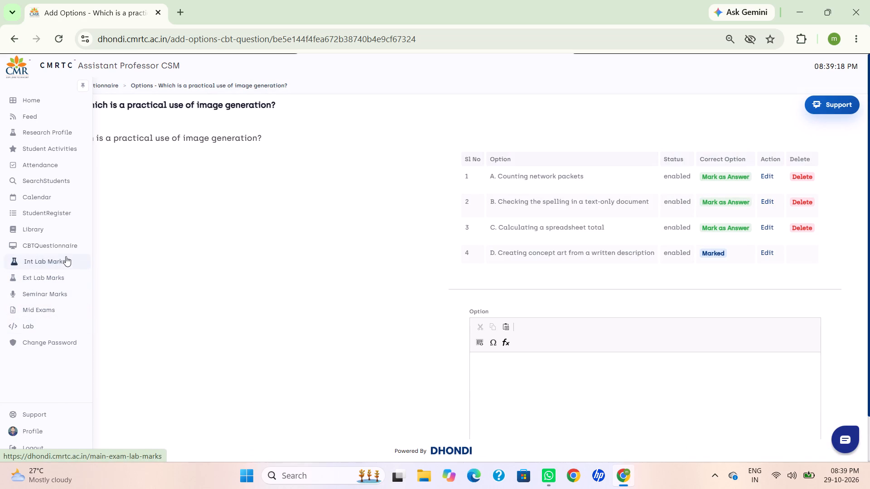
Cut answer choices A to D from the description of "What does a conditional generative model use?" and submit the edited question.
{"action": "left_click", "coordinate": [68, 247]}
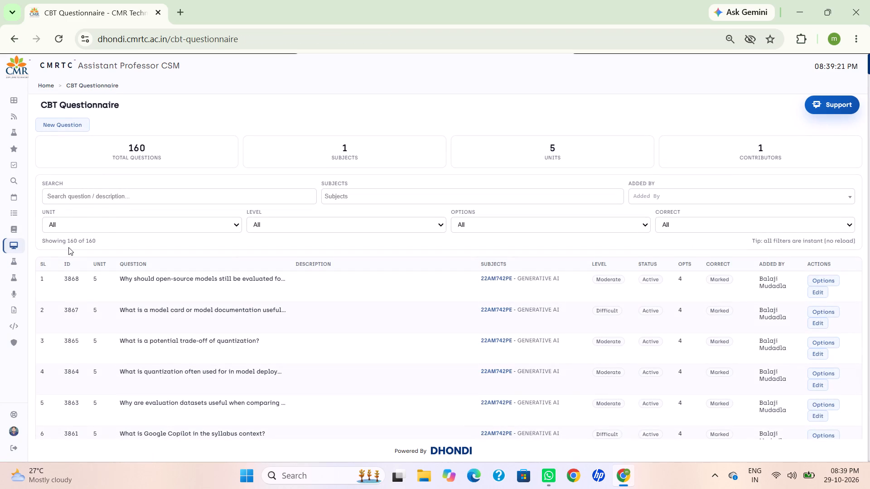
{"action": "scroll", "coordinate": [299, 306], "scroll_direction": "down", "scroll_amount": 6}
{"action": "scroll", "coordinate": [299, 306], "scroll_direction": "up", "scroll_amount": 1}
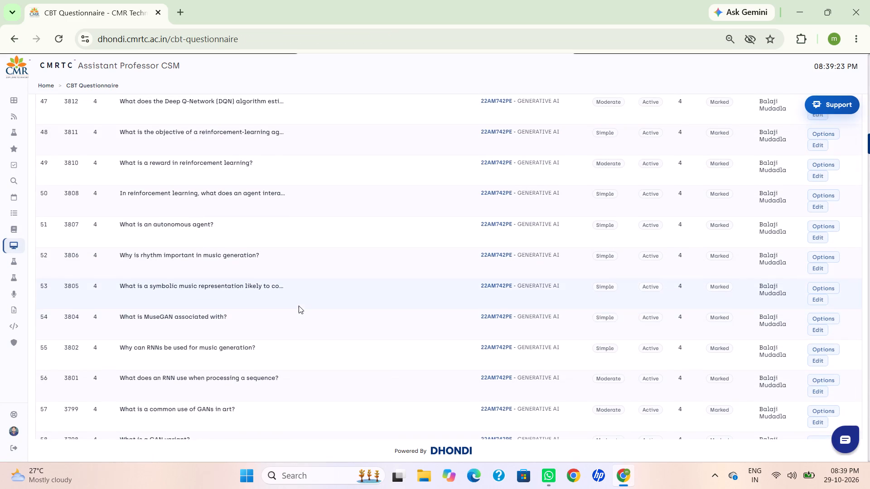
{"action": "scroll", "coordinate": [299, 306], "scroll_direction": "down", "scroll_amount": 3}
{"action": "scroll", "coordinate": [299, 306], "scroll_direction": "up", "scroll_amount": 1}
{"action": "scroll", "coordinate": [299, 306], "scroll_direction": "down", "scroll_amount": 1}
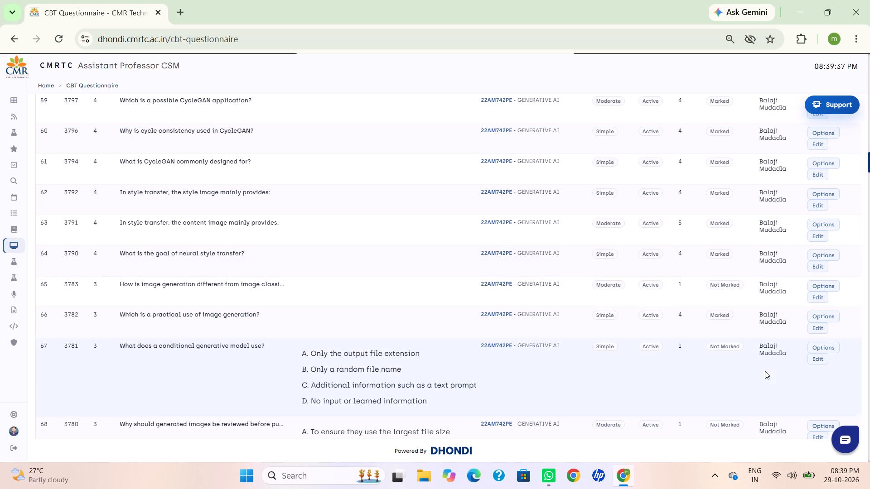
{"action": "scroll", "coordinate": [765, 371], "scroll_direction": "down", "scroll_amount": 1}
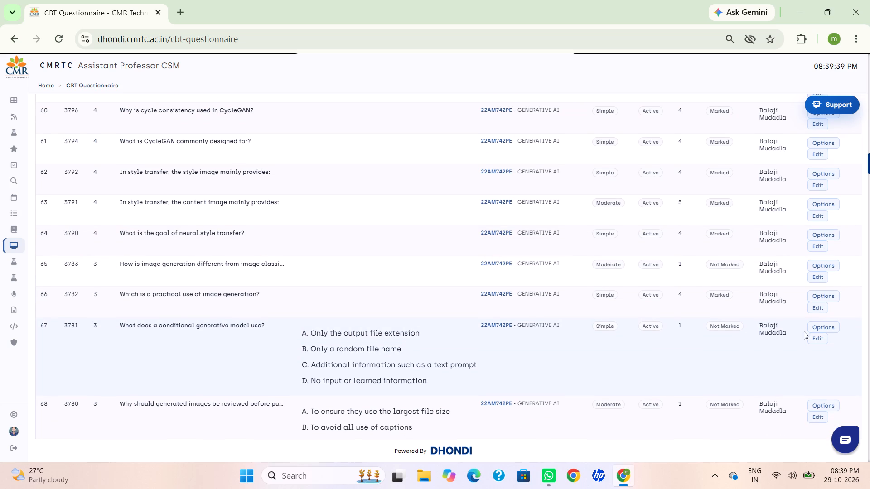
{"action": "left_click", "coordinate": [817, 340]}
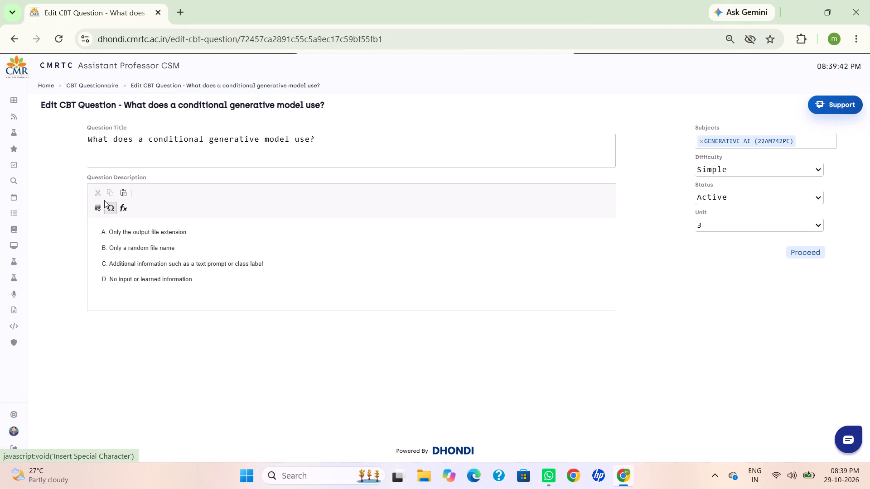
{"action": "left_click_drag", "start_coordinate": [101, 232], "coordinate": [193, 292]}
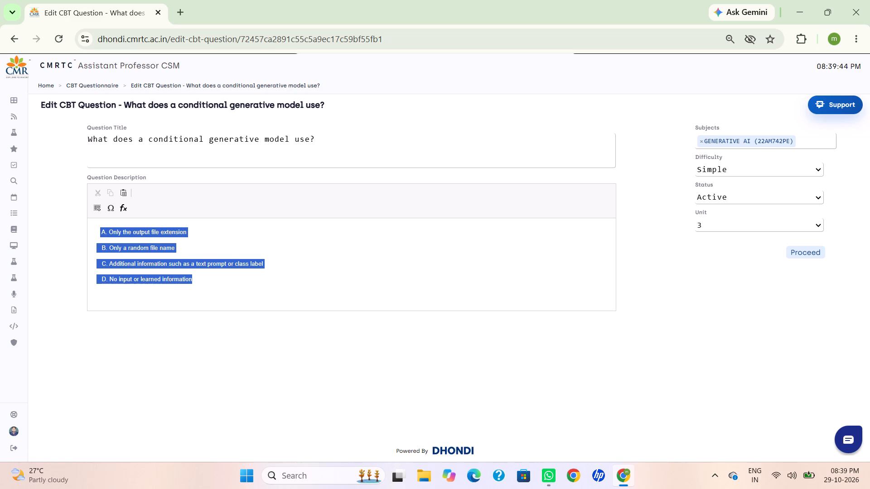
{"action": "left_click_drag", "start_coordinate": [193, 292], "coordinate": [201, 290]}
{"action": "key", "text": "ctrl+x"}
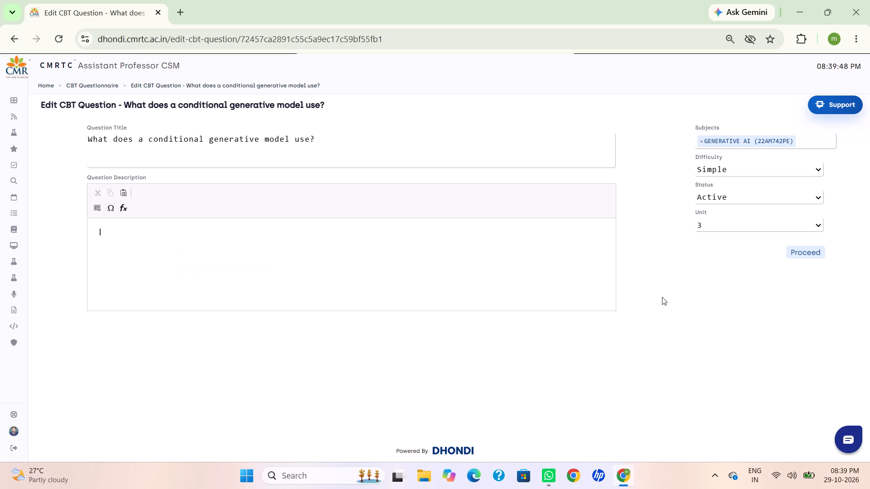
{"action": "left_click", "coordinate": [802, 252]}
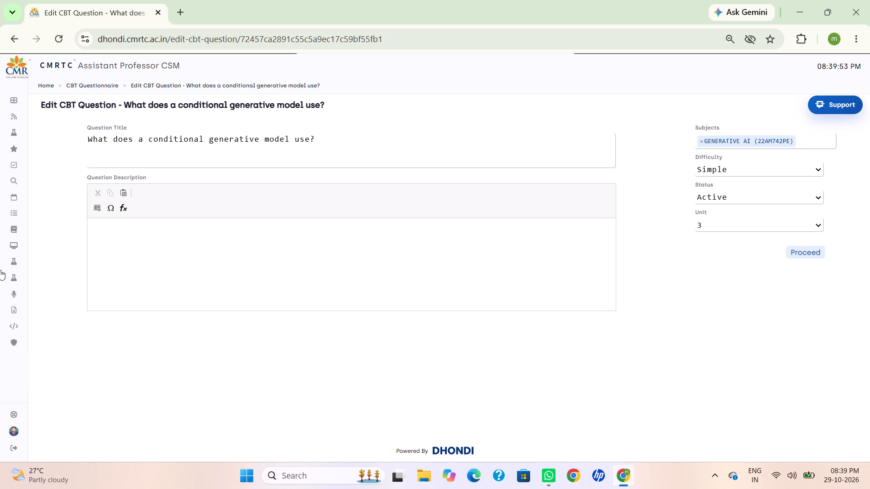
Return to the CBT Questionnaire list and open the options of "Why should generated images be reviewed before publication?".
{"action": "left_click", "coordinate": [42, 246]}
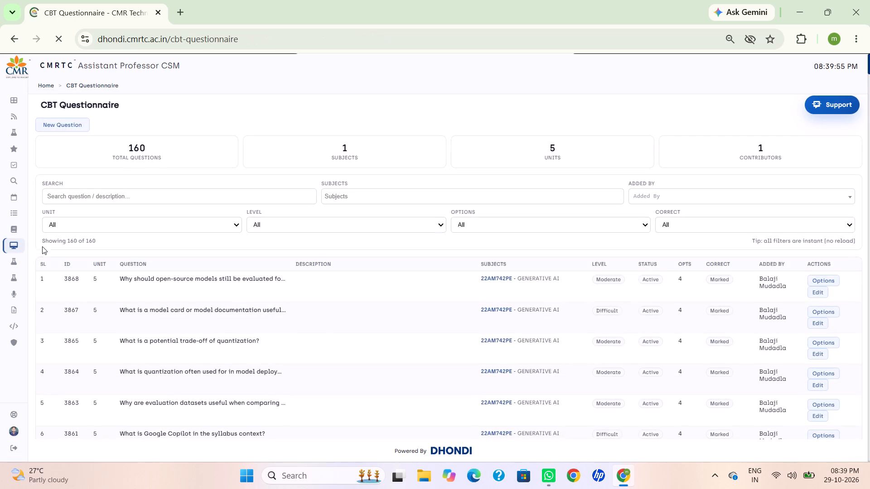
{"action": "scroll", "coordinate": [205, 323], "scroll_direction": "down", "scroll_amount": 16}
{"action": "scroll", "coordinate": [205, 323], "scroll_direction": "up", "scroll_amount": 5}
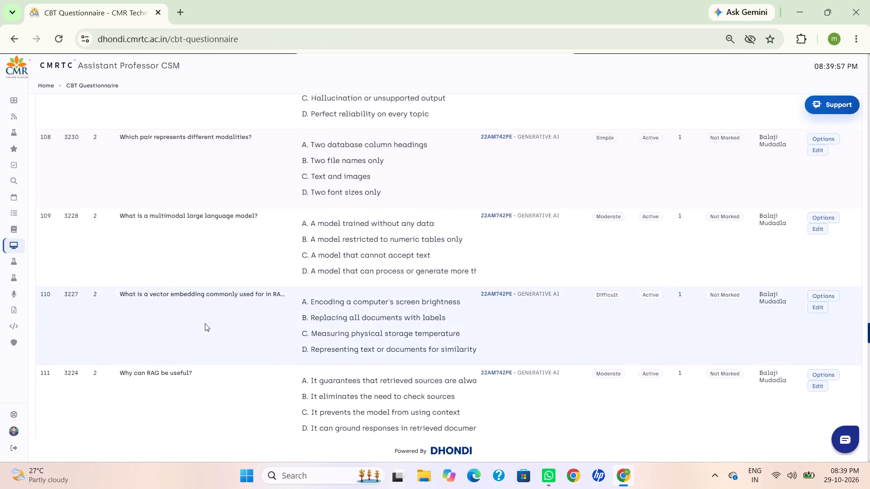
{"action": "scroll", "coordinate": [205, 323], "scroll_direction": "up", "scroll_amount": 10}
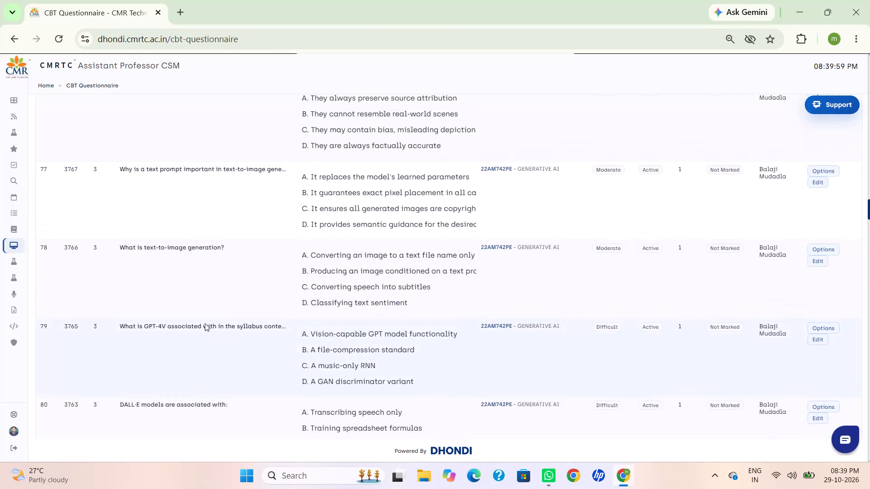
{"action": "scroll", "coordinate": [205, 323], "scroll_direction": "up", "scroll_amount": 2}
{"action": "scroll", "coordinate": [205, 323], "scroll_direction": "down", "scroll_amount": 2}
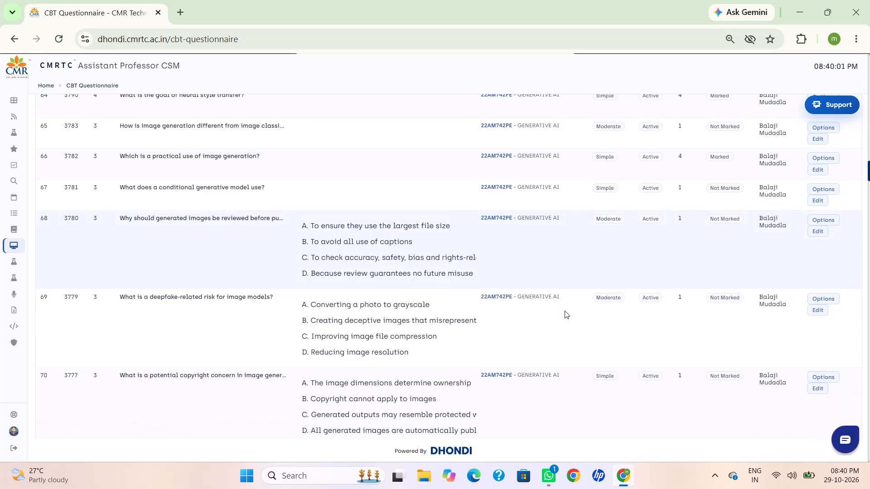
{"action": "left_click", "coordinate": [812, 221]}
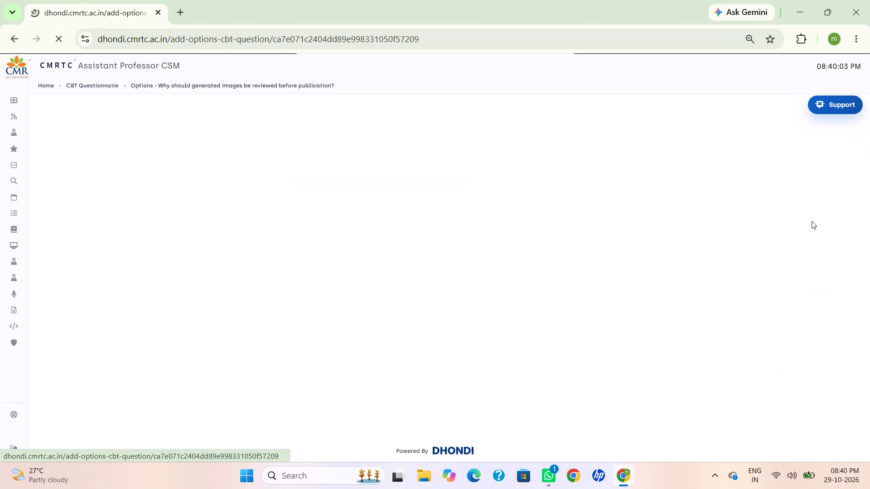
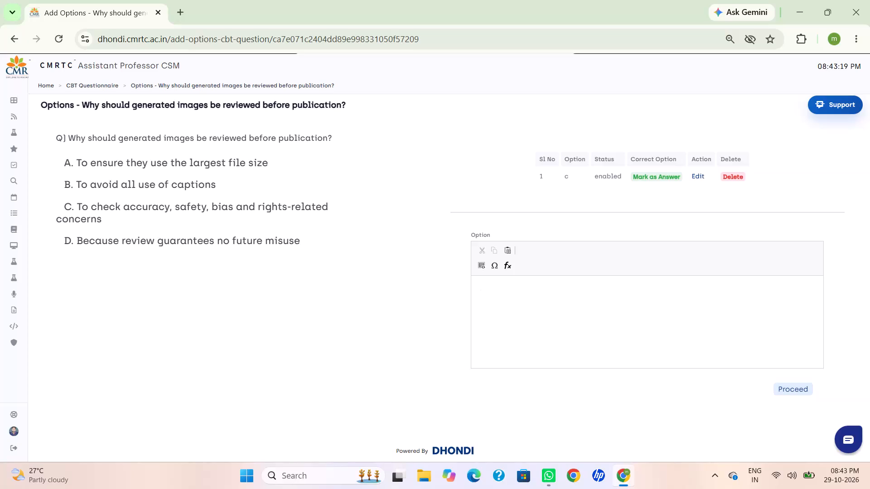
Paste the copied answer choices, cut B to D back out, and add "A. Only the output file extension" as an option.
{"action": "key", "text": "ctrl+v"}
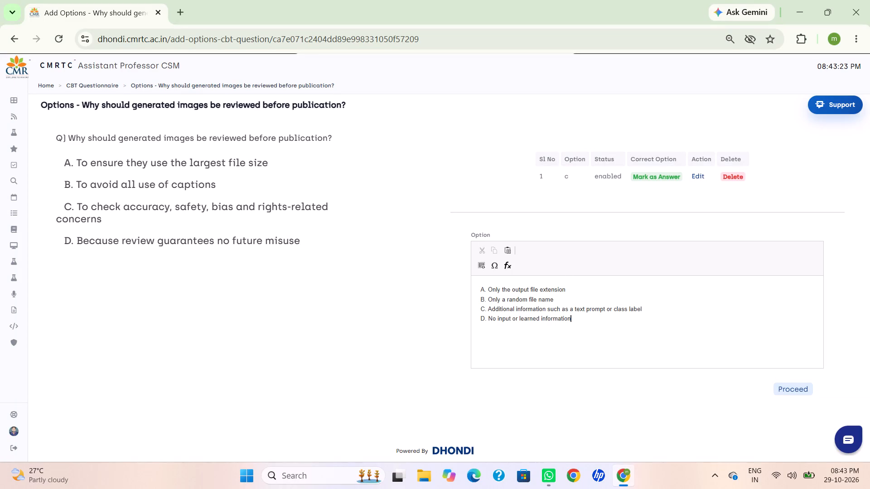
{"action": "left_click_drag", "start_coordinate": [479, 301], "coordinate": [604, 341]}
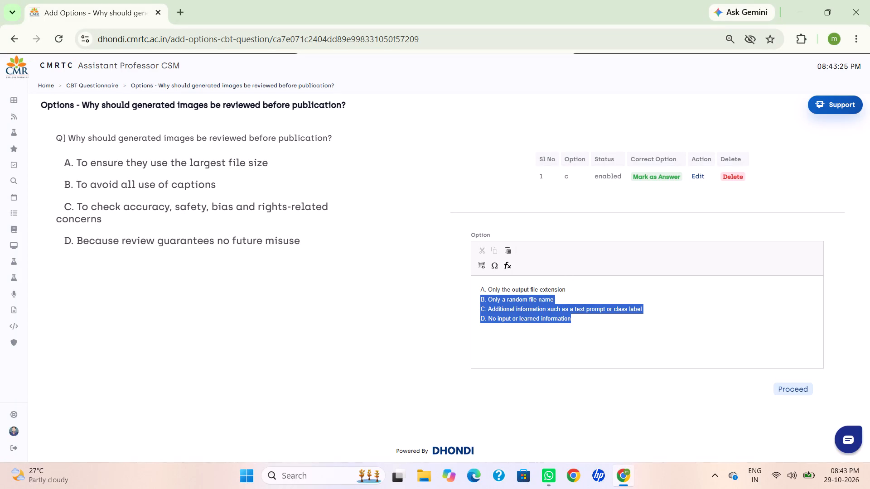
{"action": "left_click_drag", "start_coordinate": [604, 341], "coordinate": [603, 340]}
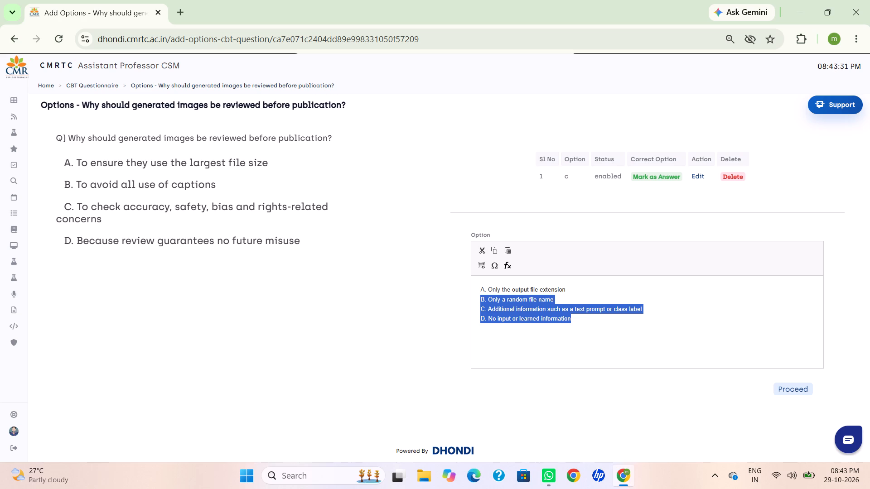
{"action": "key", "text": "ctrl+x"}
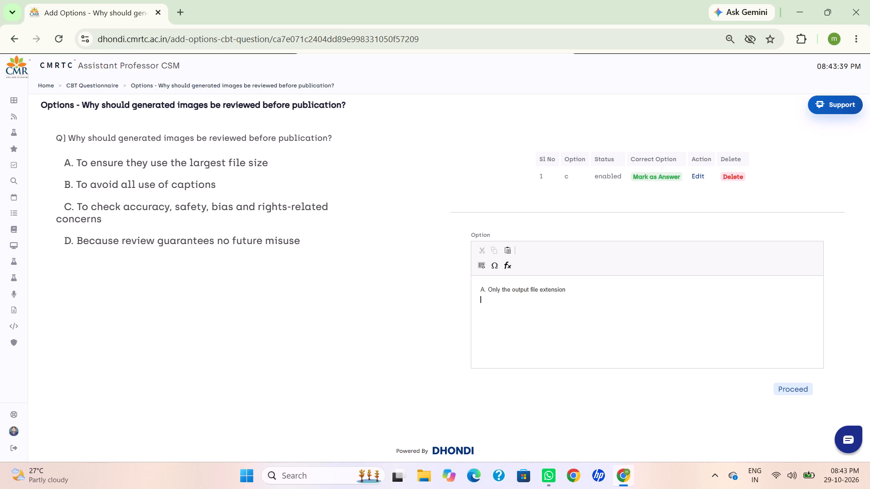
{"action": "left_click", "coordinate": [786, 389]}
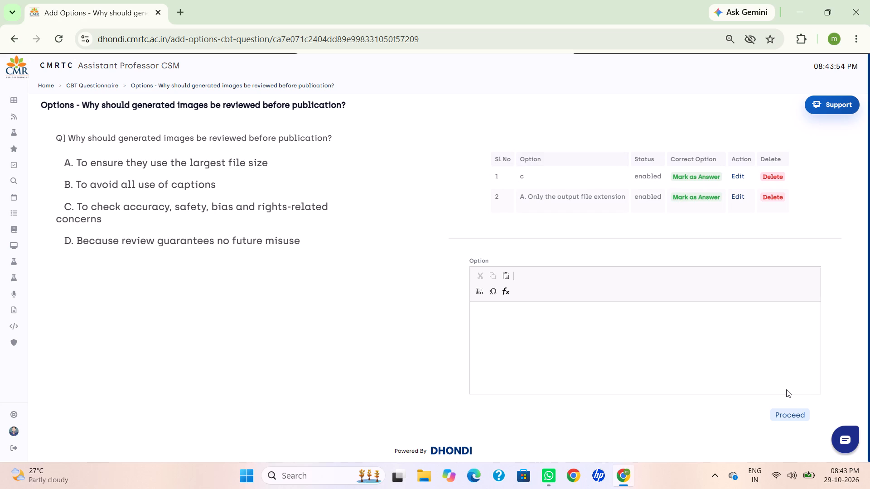
Paste the remaining choices, cut C and D back out, and add "B. Only a random file name" as an option.
{"action": "left_click", "coordinate": [615, 336]}
{"action": "key", "text": "ctrl+v"}
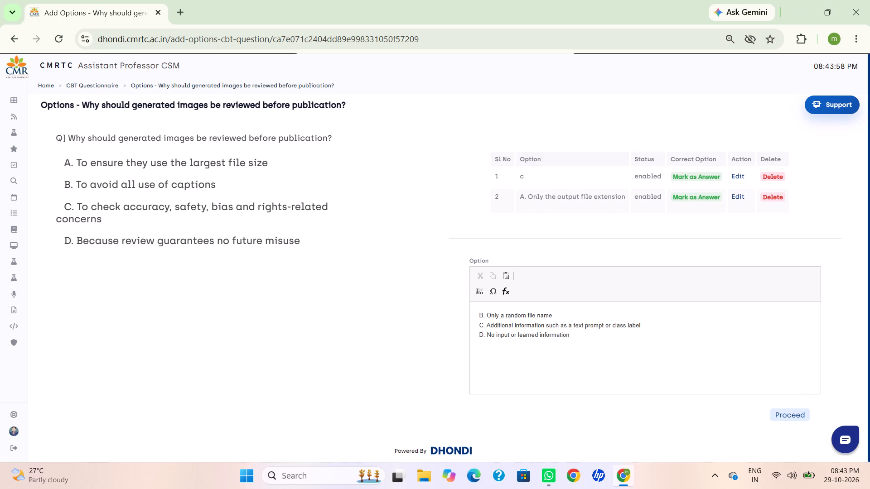
{"action": "left_click_drag", "start_coordinate": [481, 324], "coordinate": [568, 340]}
{"action": "left_click_drag", "start_coordinate": [479, 323], "coordinate": [537, 330]}
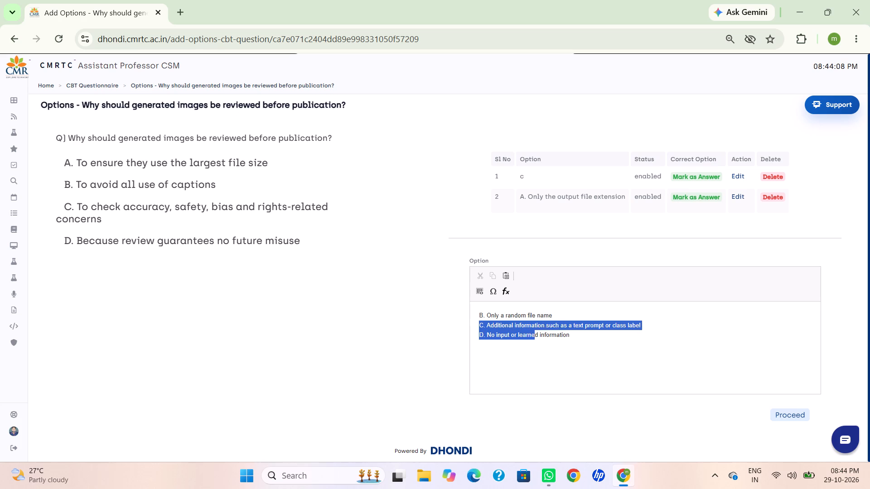
{"action": "left_click_drag", "start_coordinate": [537, 330], "coordinate": [581, 337]}
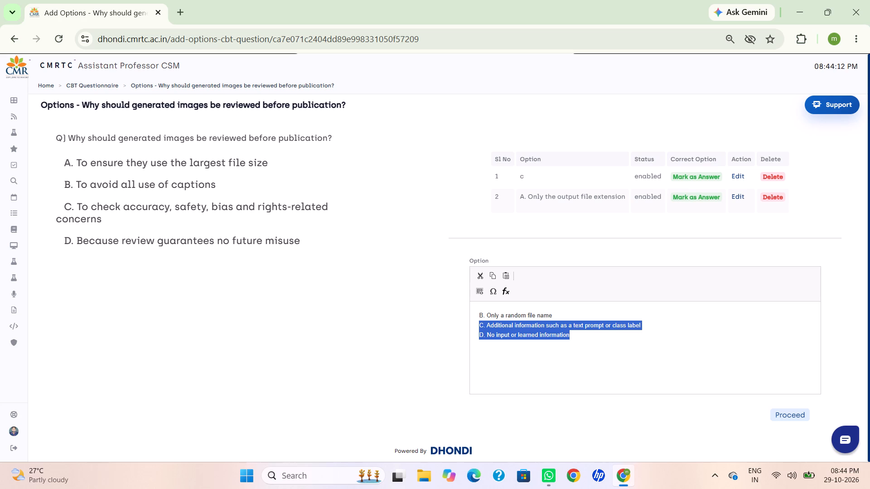
{"action": "key", "text": "ctrl+x"}
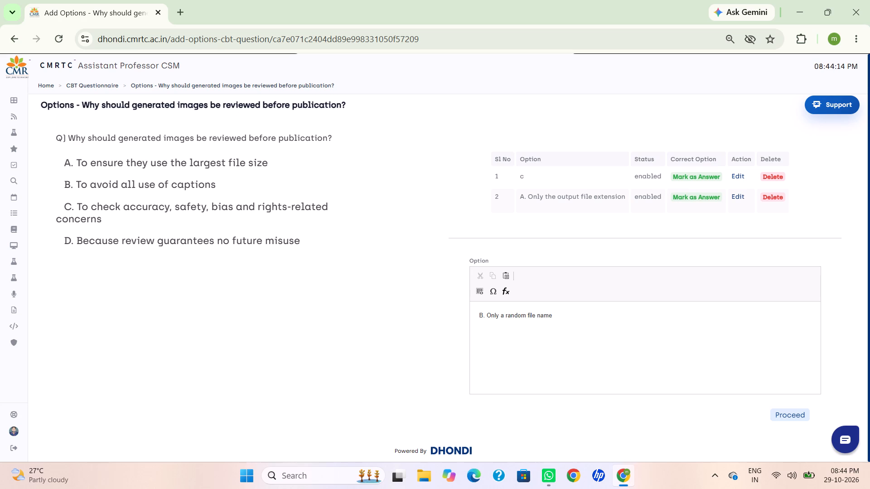
{"action": "left_click", "coordinate": [782, 416]}
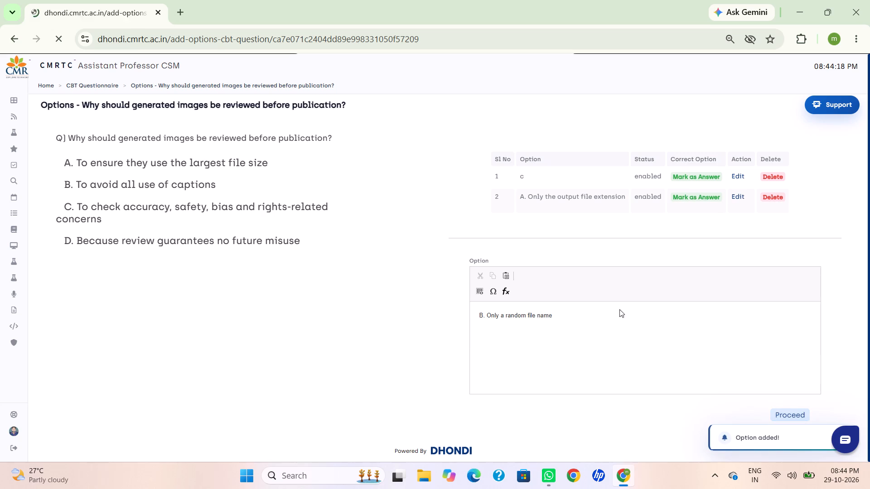
Paste the remaining choices, cut D back out, and add "C. Additional information such as a text prompt or class label" as an option.
{"action": "left_click", "coordinate": [499, 347]}
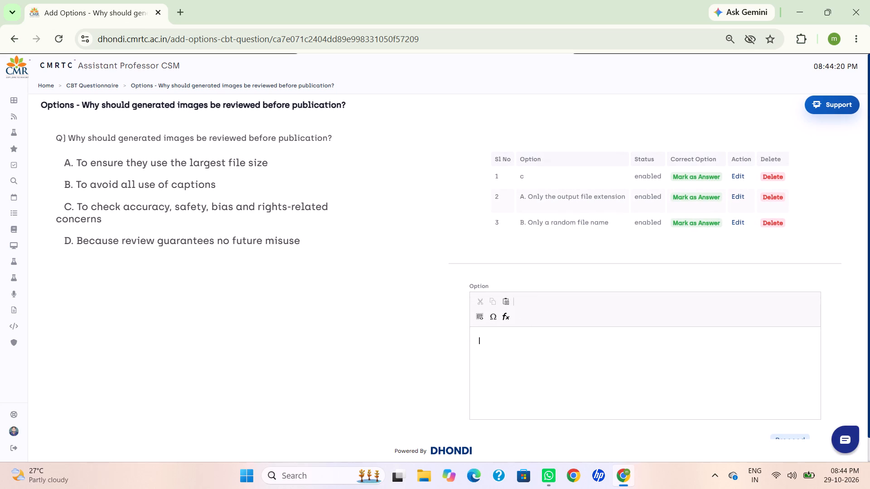
{"action": "key", "text": "ctrl+v"}
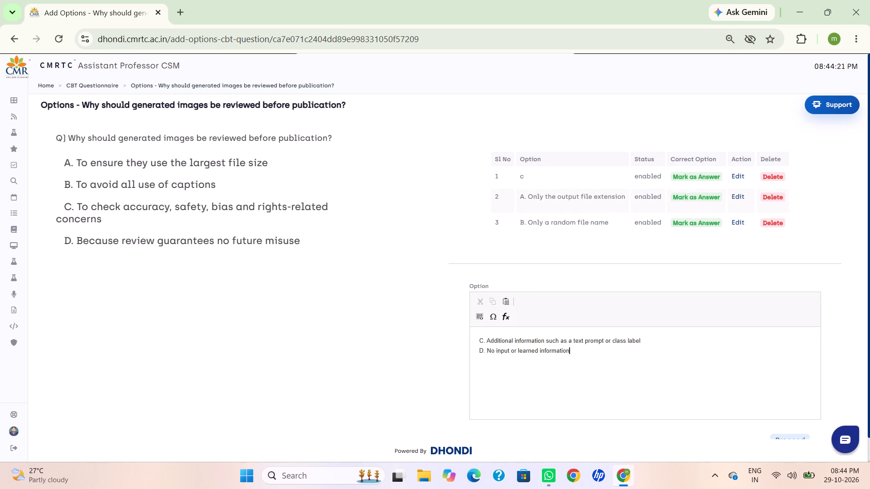
{"action": "left_click_drag", "start_coordinate": [479, 350], "coordinate": [582, 358]}
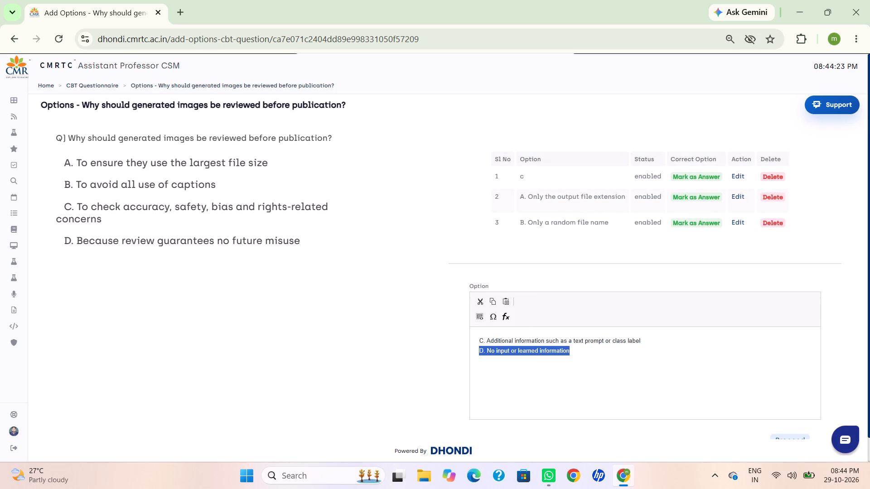
{"action": "key", "text": "ctrl+x"}
{"action": "scroll", "coordinate": [582, 358], "scroll_direction": "down", "scroll_amount": 2}
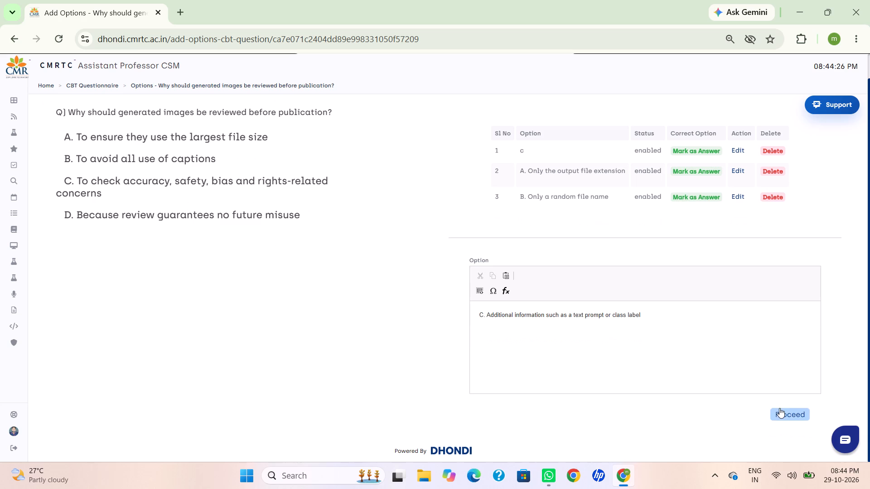
{"action": "left_click", "coordinate": [779, 408]}
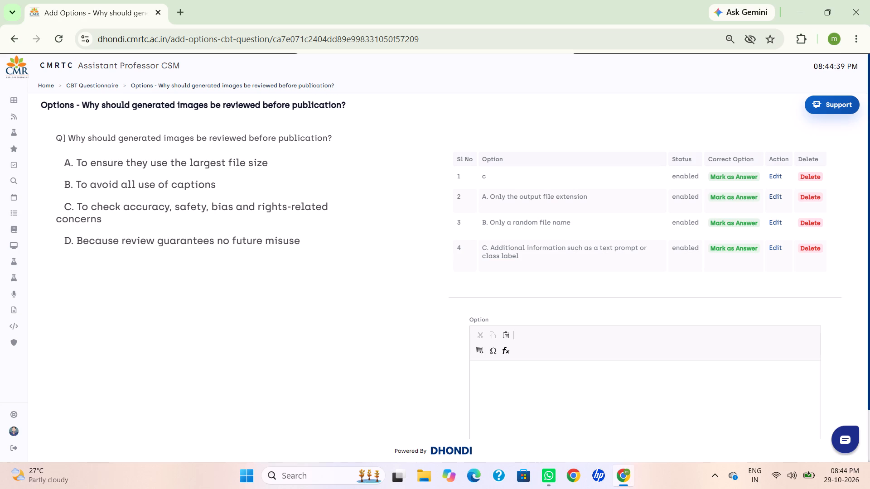
Paste the last remaining choice and add "D. No input or learned information" as an option.
{"action": "left_click", "coordinate": [504, 387]}
{"action": "key", "text": "ctrl+v"}
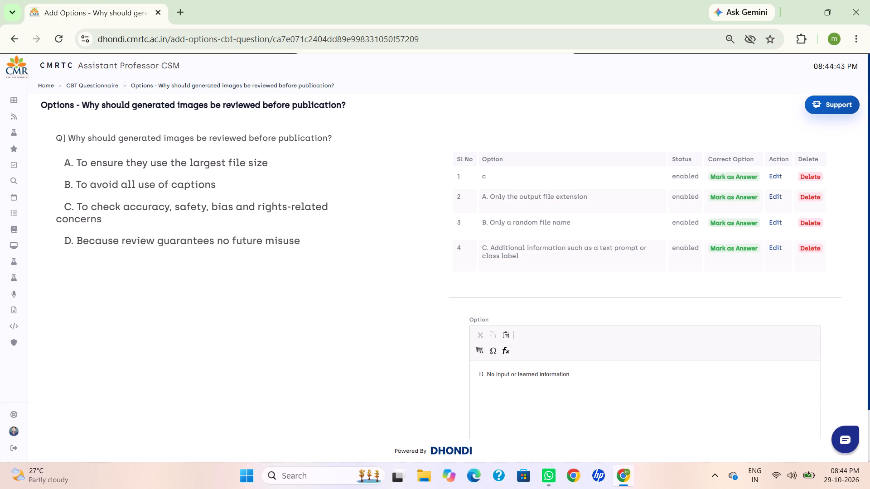
{"action": "scroll", "coordinate": [504, 387], "scroll_direction": "down", "scroll_amount": 2}
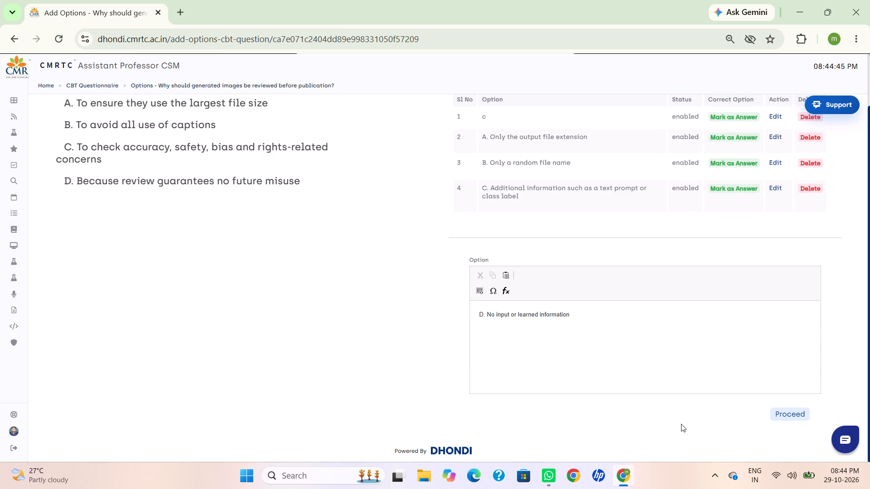
{"action": "left_click", "coordinate": [780, 412]}
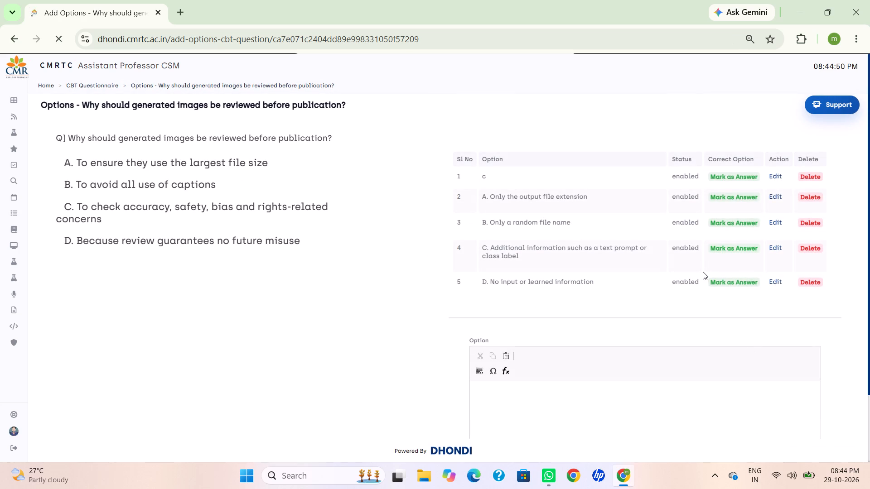
Mark option "C. Additional information such as a text prompt or class label" as the correct answer.
{"action": "left_click", "coordinate": [744, 244]}
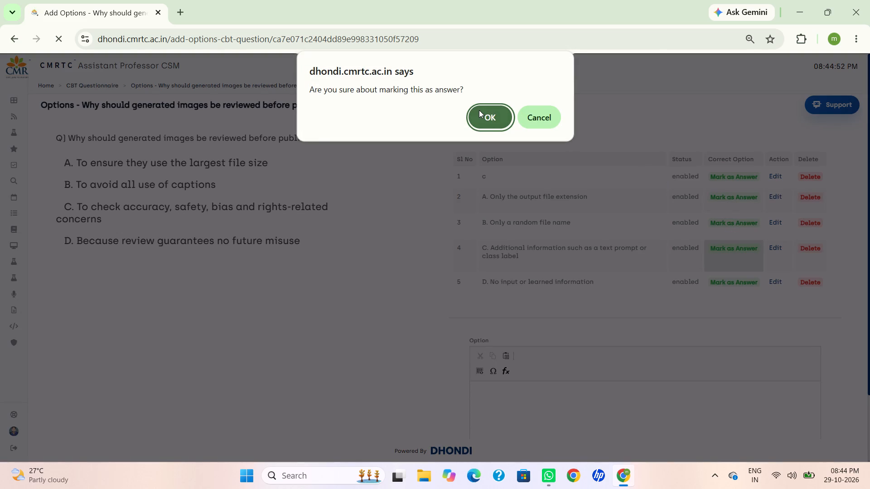
{"action": "left_click", "coordinate": [479, 110]}
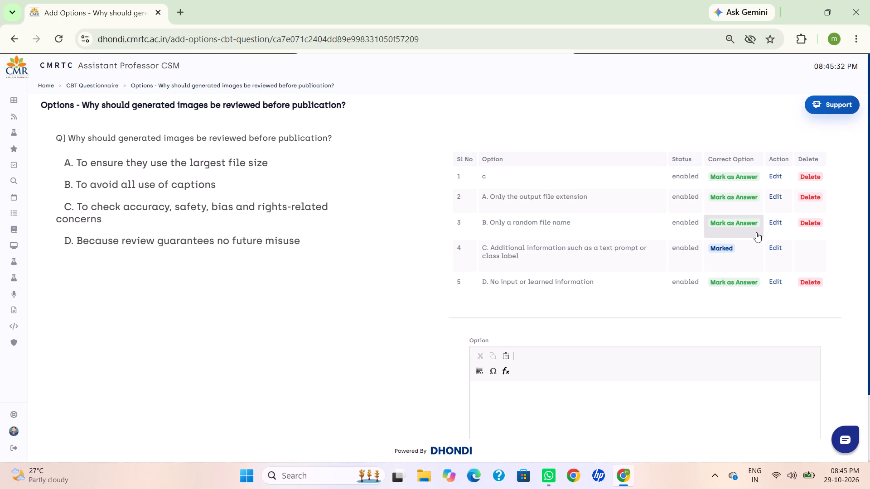
{"action": "left_click", "coordinate": [756, 232]}
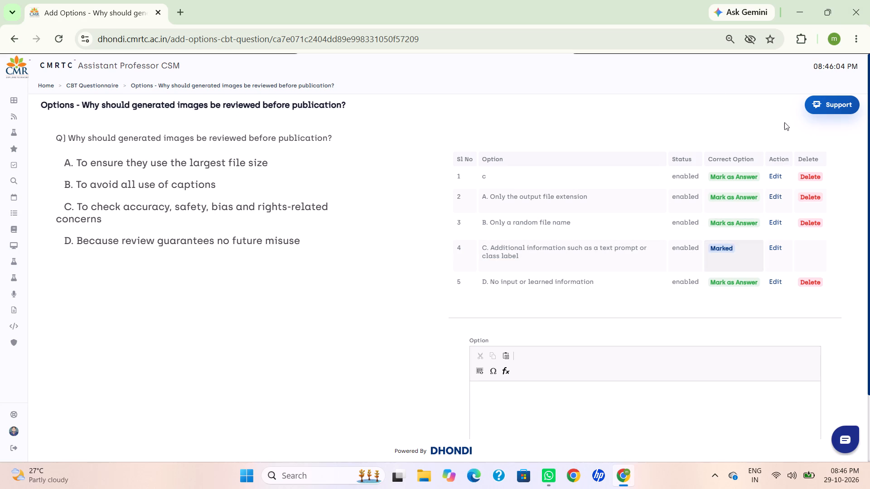
Delete the placeholder option "c" from the question's option list.
{"action": "left_click", "coordinate": [817, 176]}
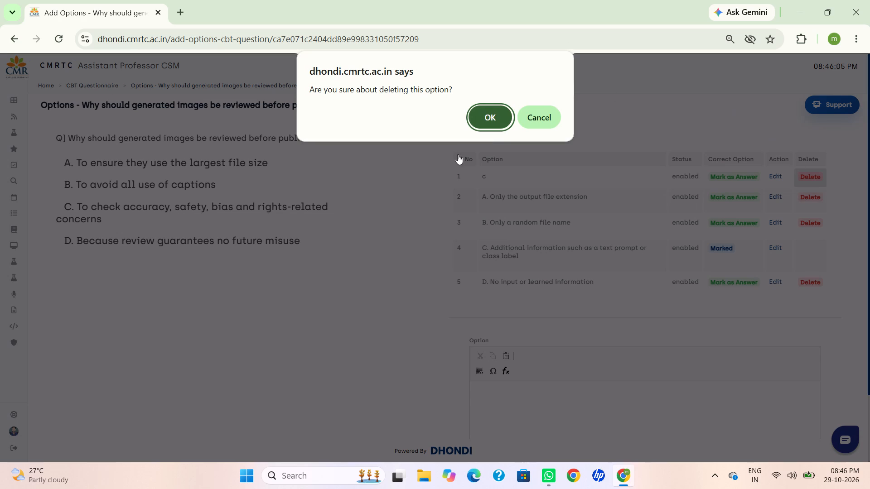
{"action": "left_click", "coordinate": [493, 115]}
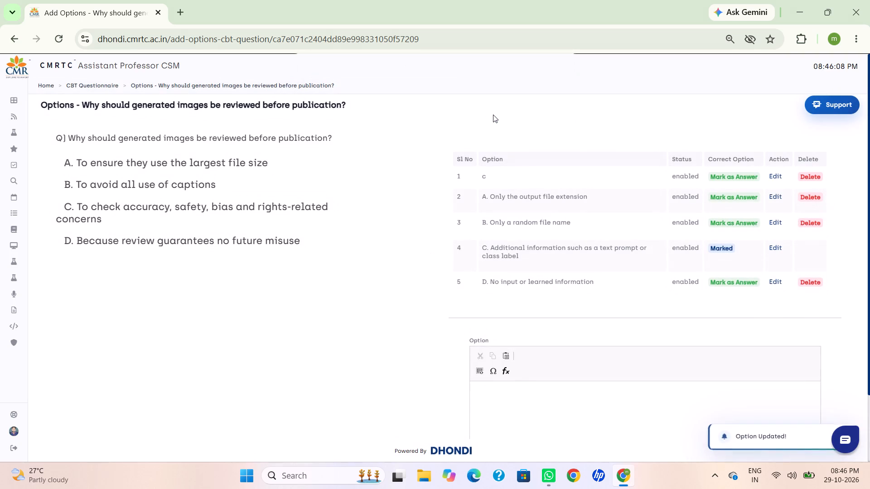
{"action": "scroll", "coordinate": [570, 261], "scroll_direction": "down", "scroll_amount": 2}
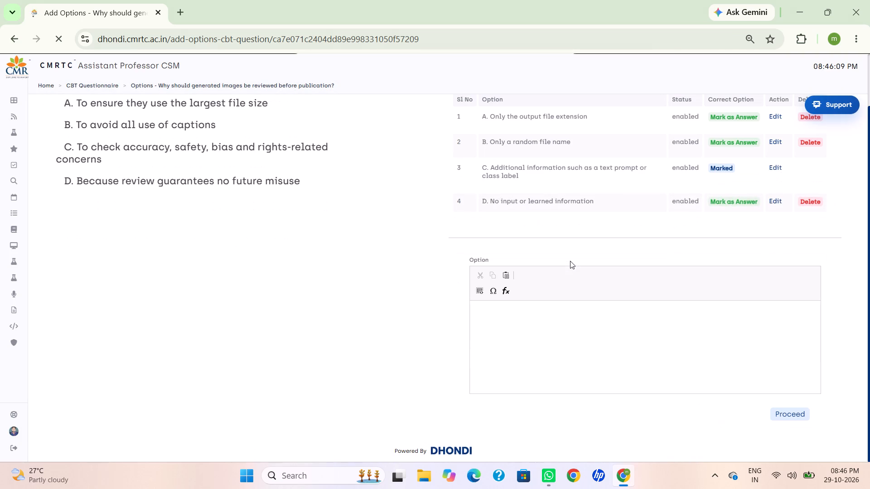
{"action": "left_click", "coordinate": [775, 409]}
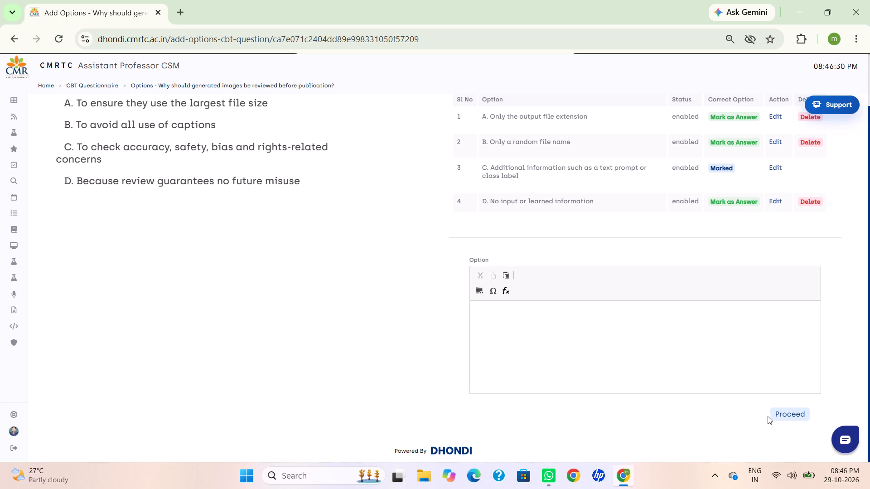
{"action": "left_click", "coordinate": [780, 416]}
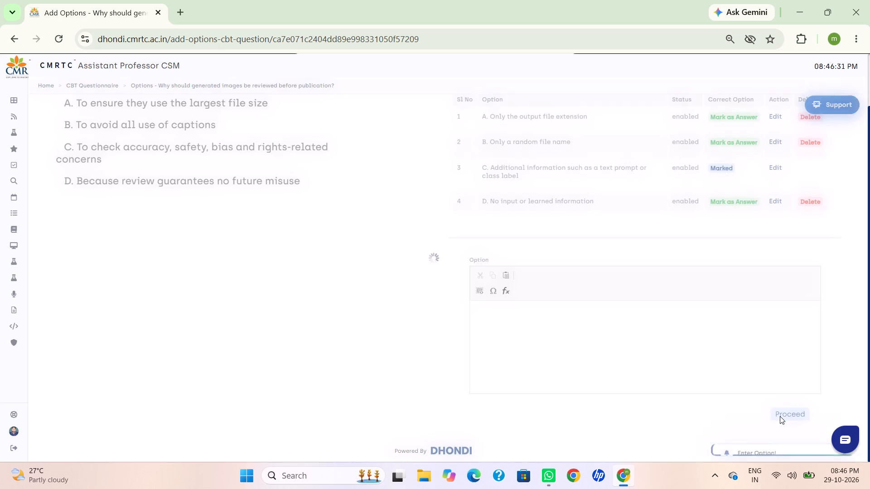
Return to the CBT Questionnaire list.
{"action": "left_click", "coordinate": [10, 244]}
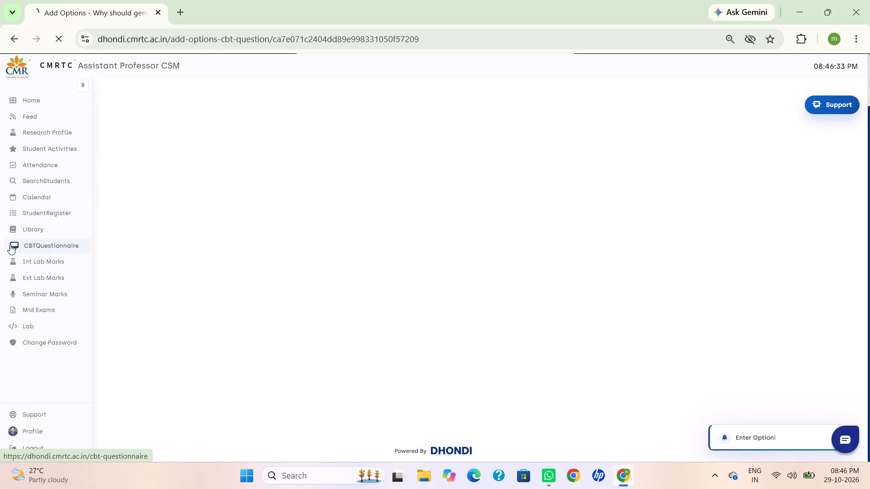